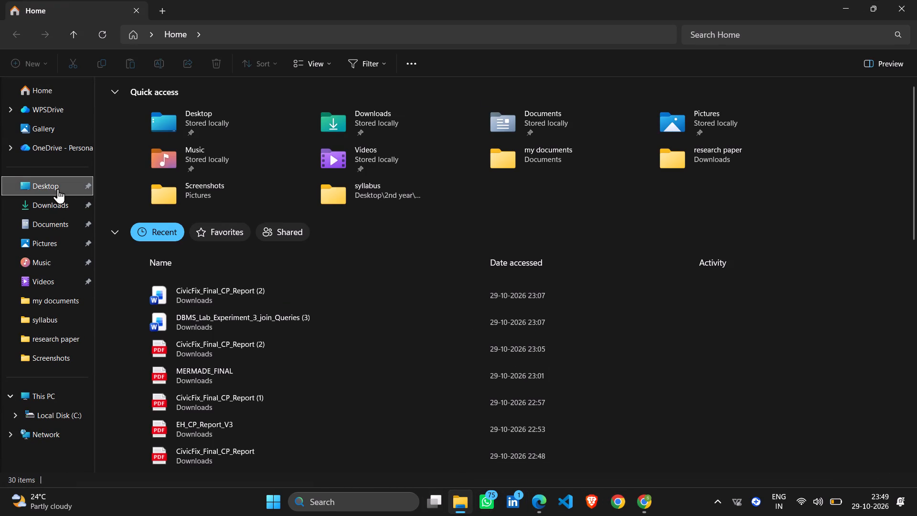
{"action": "left_click", "coordinate": [58, 198]}
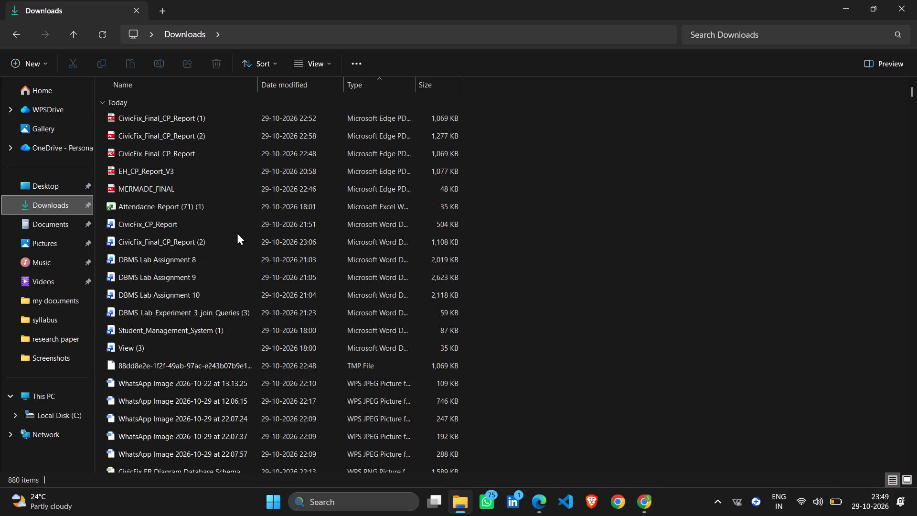
{"action": "double_click", "coordinate": [280, 243]}
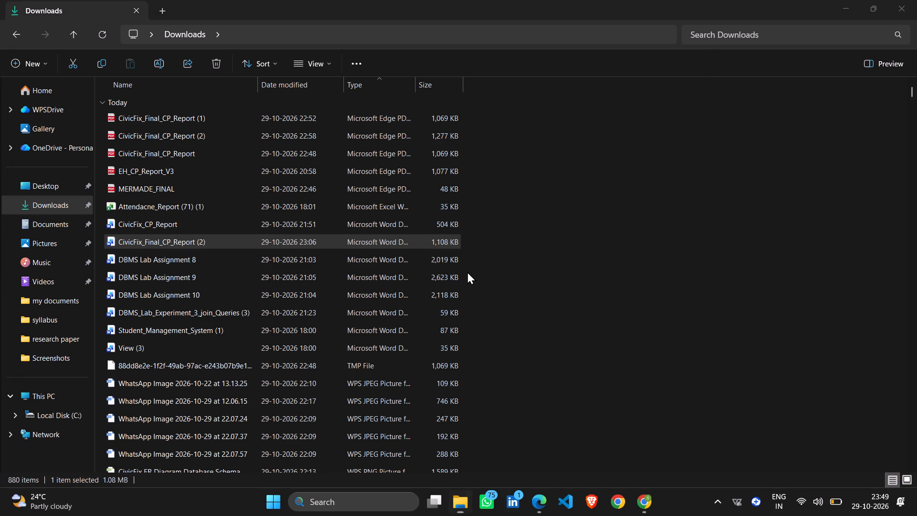
{"action": "left_click", "coordinate": [660, 36]}
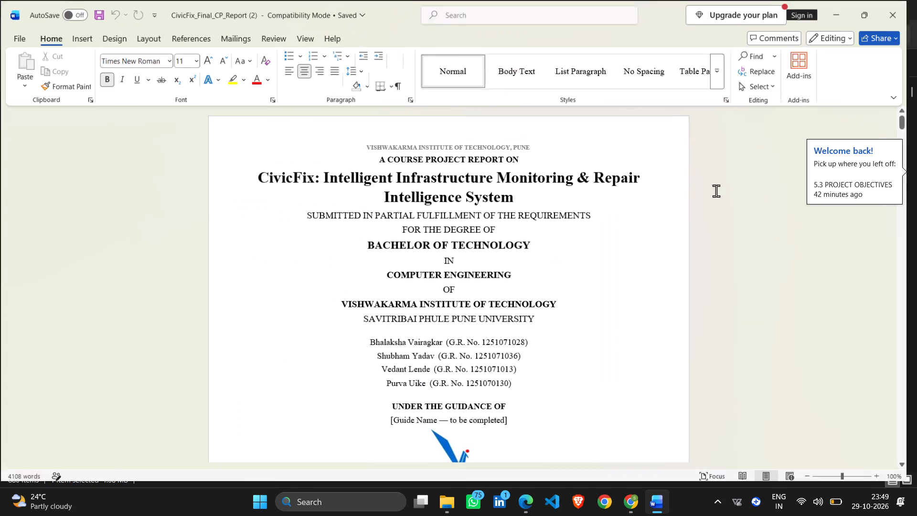
Remove "G.R. No." before the first student's number on the cover page, keeping the second student on a separate line.
{"action": "scroll", "coordinate": [721, 258], "scroll_direction": "down", "scroll_amount": 1}
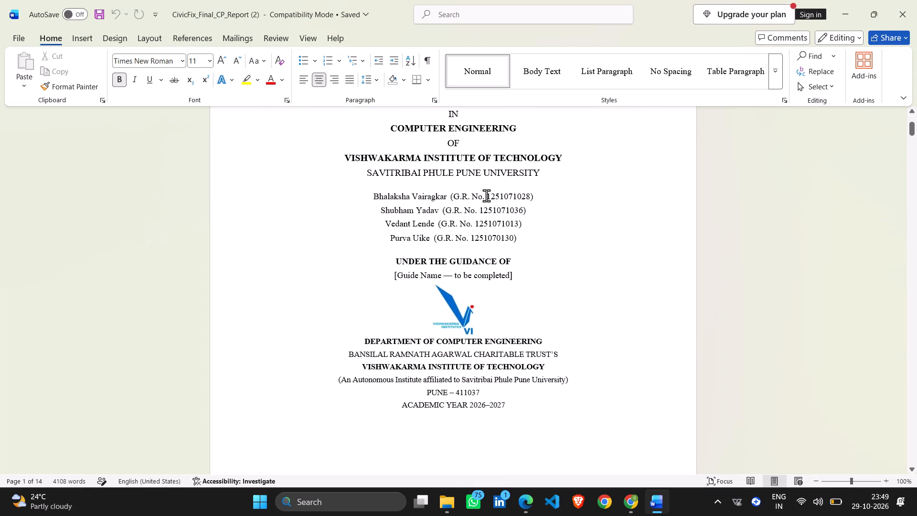
{"action": "left_click", "coordinate": [486, 195]}
{"action": "key", "text": "BackSpace"}
{"action": "key", "text": "BackSpace"}
{"action": "key", "text": "BackSpace"}
{"action": "key", "text": "BackSpace"}
{"action": "key", "text": "BackSpace"}
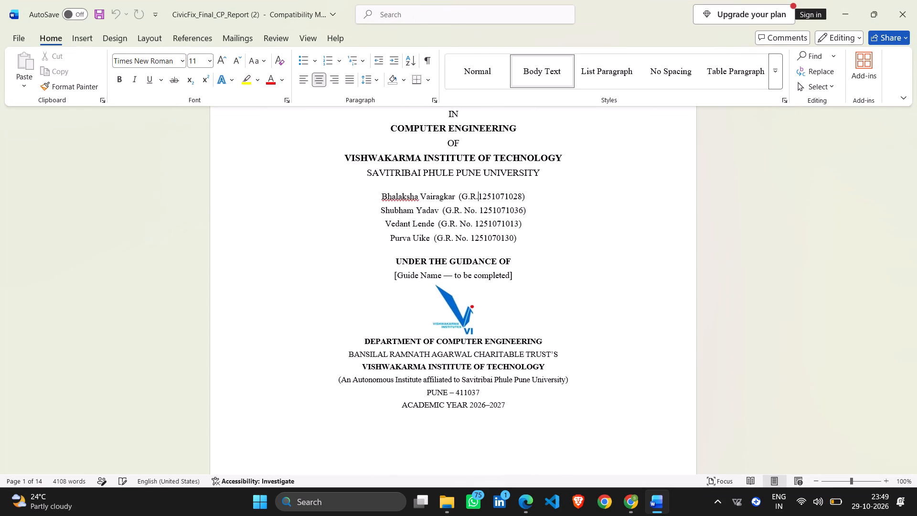
{"action": "key", "text": "BackSpace"}
{"action": "key", "text": "BackSpace"}
{"action": "key", "text": "BackSpace"}
{"action": "key", "text": "BackSpace"}
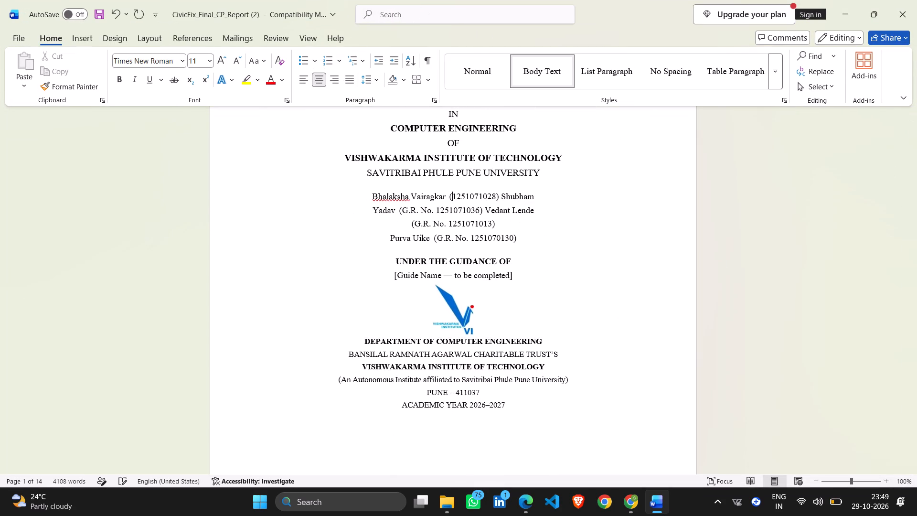
{"action": "key", "text": "ctrl+z"}
{"action": "key", "text": "ctrl+z"}
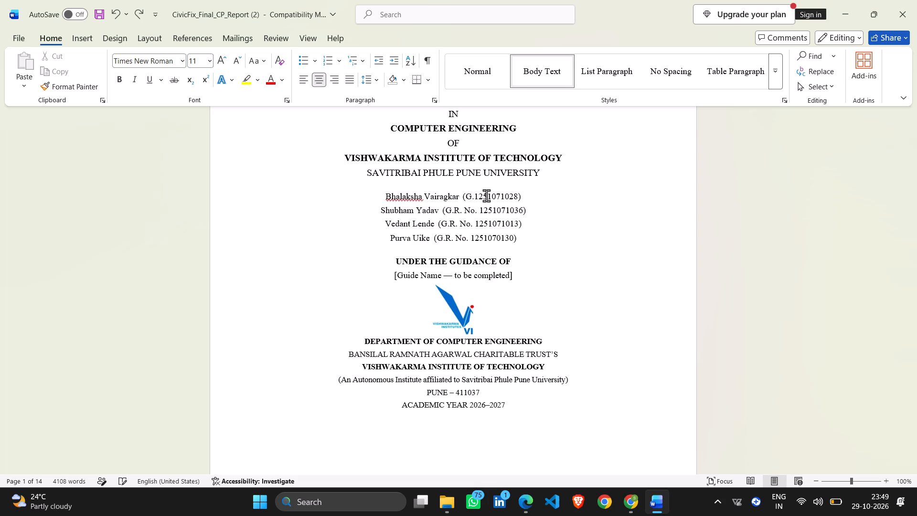
{"action": "key", "text": "BackSpace"}
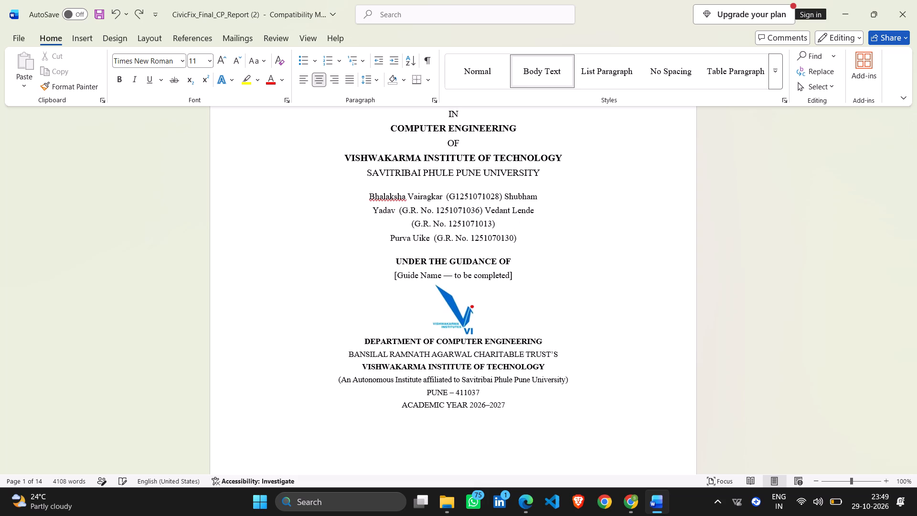
{"action": "key", "text": "BackSpace"}
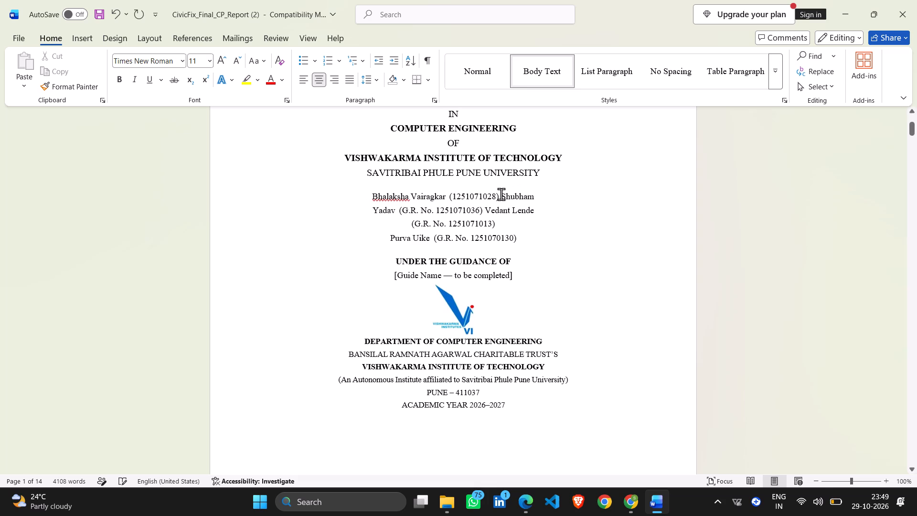
{"action": "left_click", "coordinate": [501, 194]}
{"action": "key", "text": "Return"}
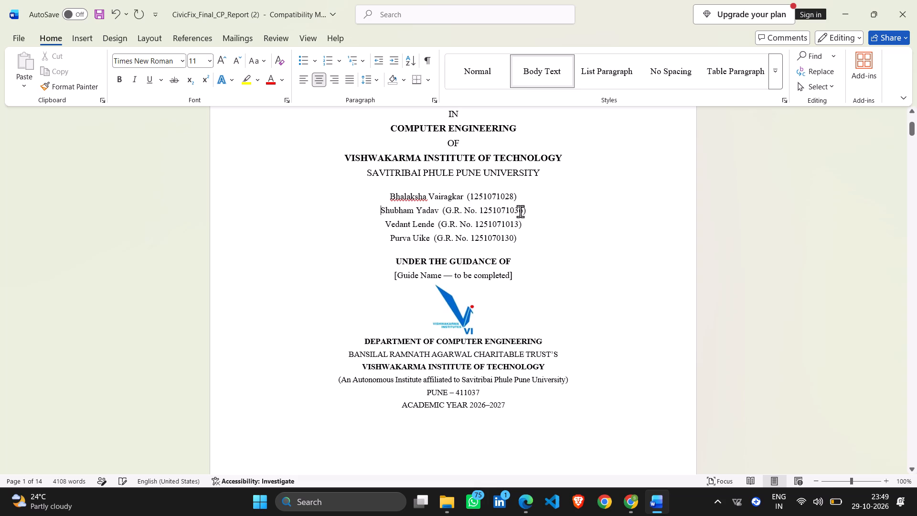
Remove "G.R. No." from the second student's entry, keeping the opening bracket and the third student on a separate line.
{"action": "left_click", "coordinate": [479, 211]}
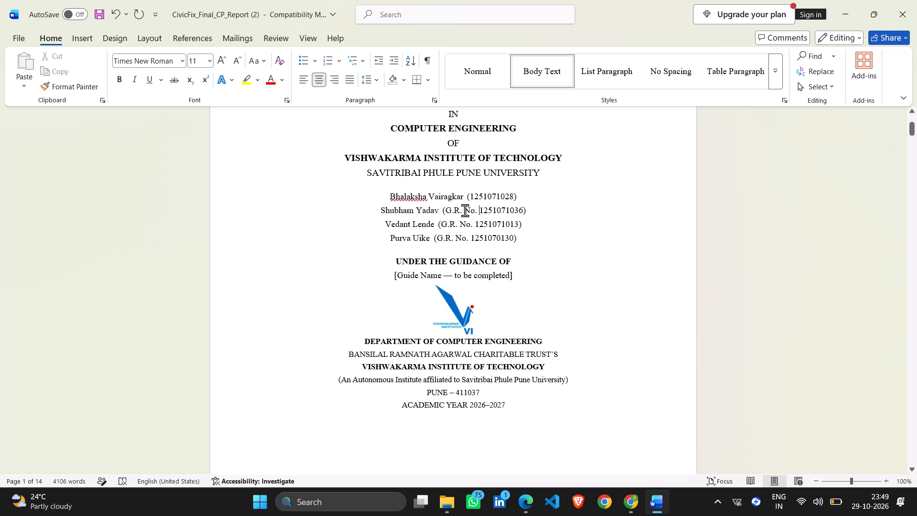
{"action": "triple_click", "coordinate": [461, 210]}
{"action": "triple_click", "coordinate": [461, 210]}
{"action": "key", "text": "BackSpace"}
{"action": "key", "text": "BackSpace"}
{"action": "key", "text": "BackSpace"}
{"action": "key", "text": "BackSpace"}
{"action": "key", "text": "BackSpace"}
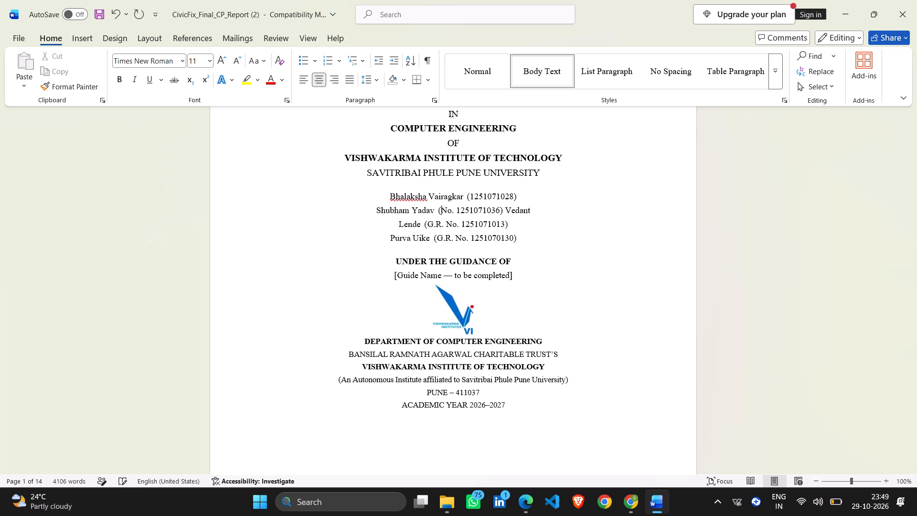
{"action": "key", "text": "shift+parenleft"}
{"action": "key", "text": "Right"}
{"action": "key", "text": "Right"}
{"action": "key", "text": "Right"}
{"action": "key", "text": "BackSpace"}
{"action": "key", "text": "BackSpace"}
{"action": "key", "text": "BackSpace"}
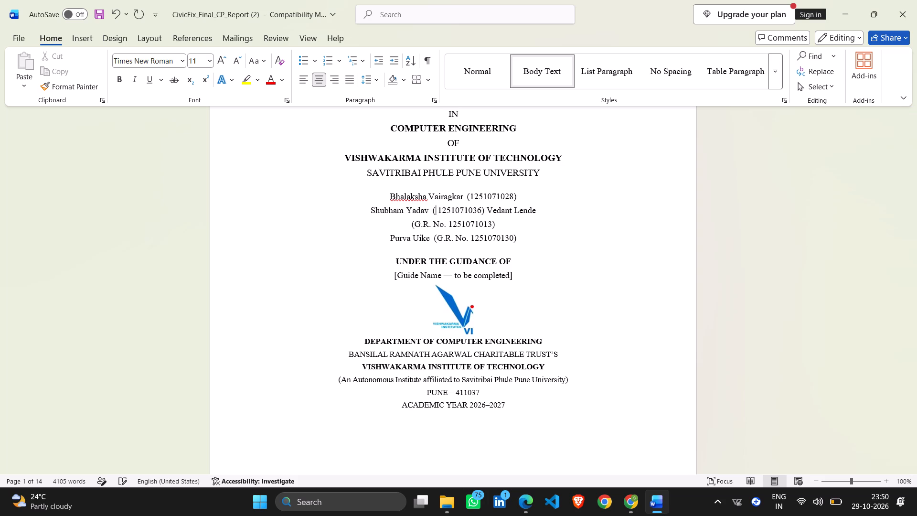
{"action": "key", "text": "BackSpace"}
{"action": "key", "text": "shift+parenleft"}
{"action": "left_click", "coordinate": [486, 205]}
{"action": "key", "text": "Return"}
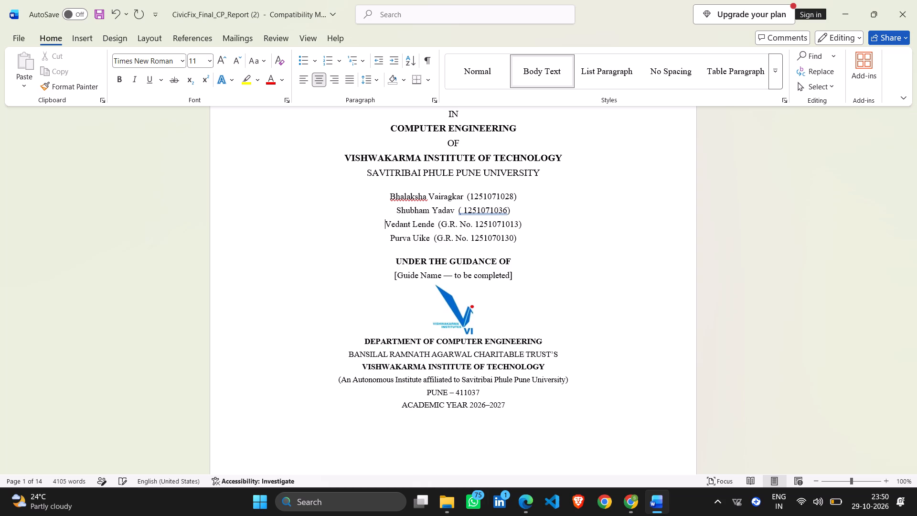
Remove "G.R. No." and the extra space from the third student's entry, leaving only the number in brackets.
{"action": "left_click_drag", "start_coordinate": [471, 225], "coordinate": [453, 223]}
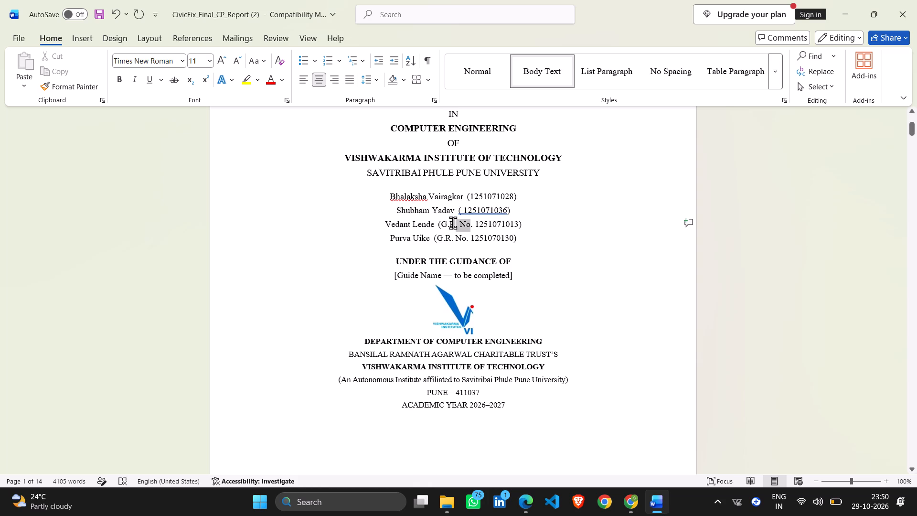
{"action": "left_click_drag", "start_coordinate": [453, 223], "coordinate": [448, 223]}
{"action": "key", "text": "BackSpace"}
{"action": "key", "text": "BackSpace"}
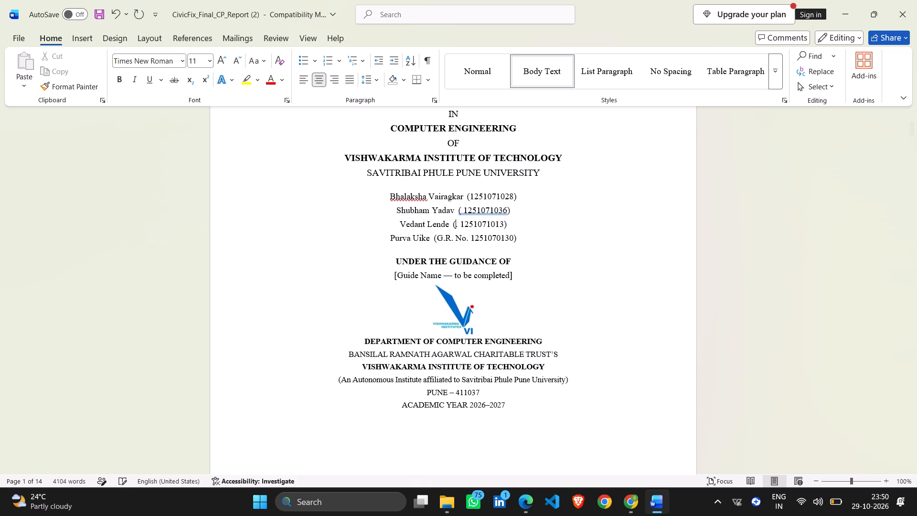
{"action": "key", "text": "Right"}
{"action": "key", "text": "BackSpace"}
{"action": "key", "text": "BackSpace"}
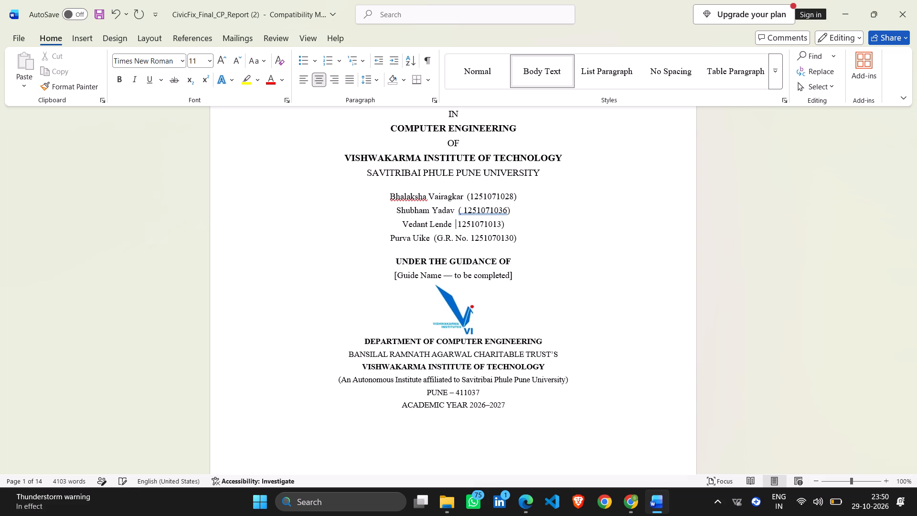
{"action": "key", "text": "Right"}
{"action": "key", "text": "BackSpace"}
{"action": "key", "text": "shift+parenleft"}
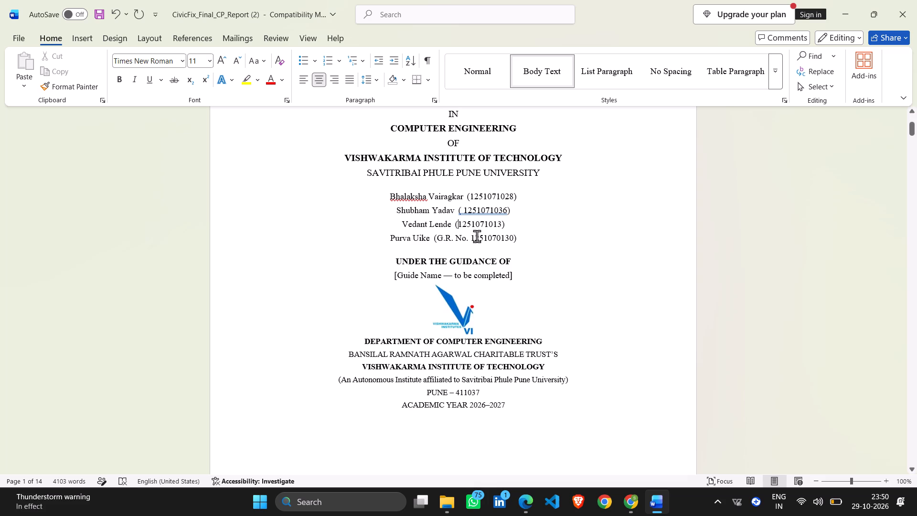
Remove "G.R. No." from the fourth student's entry, leaving only the number in brackets.
{"action": "left_click_drag", "start_coordinate": [473, 239], "coordinate": [461, 238]}
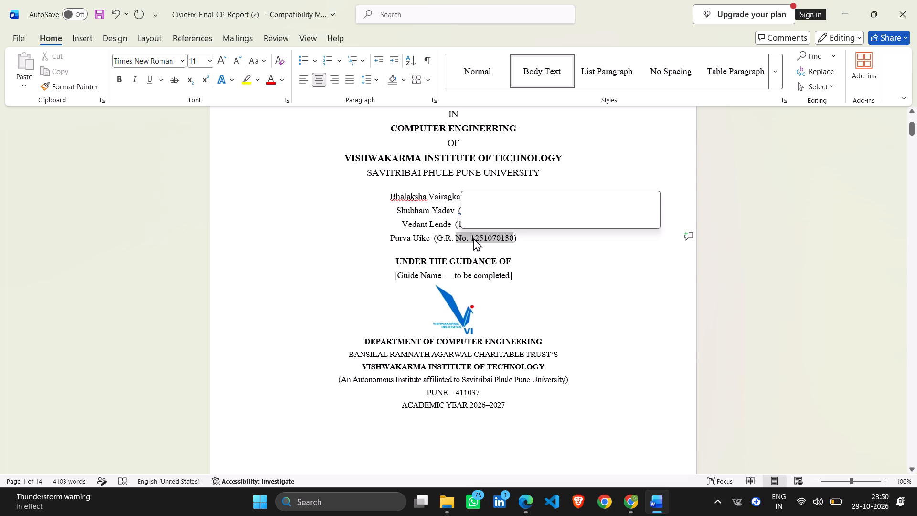
{"action": "left_click", "coordinate": [473, 238]}
{"action": "left_click_drag", "start_coordinate": [470, 238], "coordinate": [434, 239]}
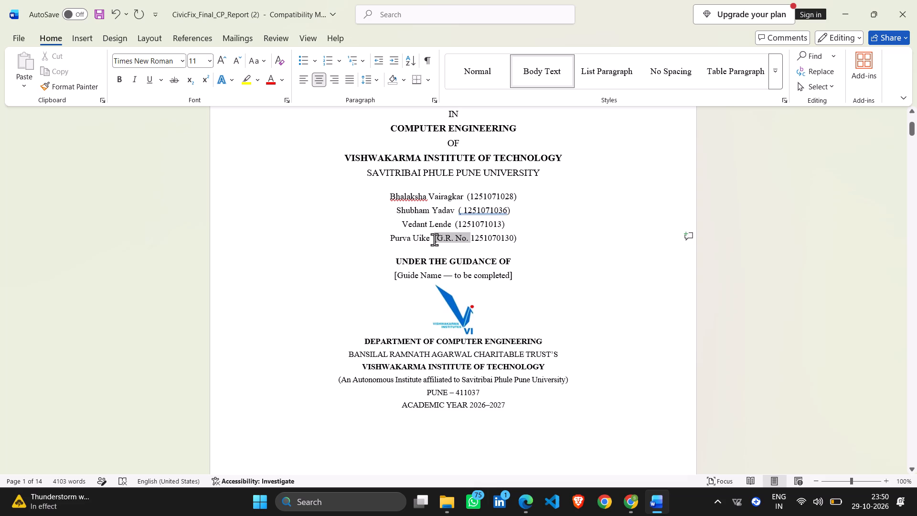
{"action": "left_click_drag", "start_coordinate": [434, 239], "coordinate": [437, 238]}
{"action": "key", "text": "BackSpace"}
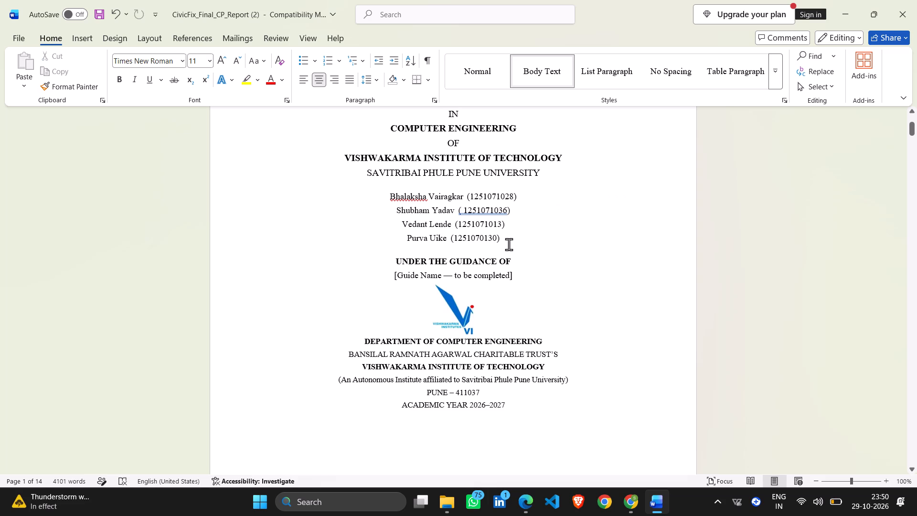
Delete the extra space after the opening bracket in the second student's entry on the cover page.
{"action": "left_click", "coordinate": [519, 242]}
{"action": "scroll", "coordinate": [500, 212], "scroll_direction": "up", "scroll_amount": 5, "text": "ctrl"}
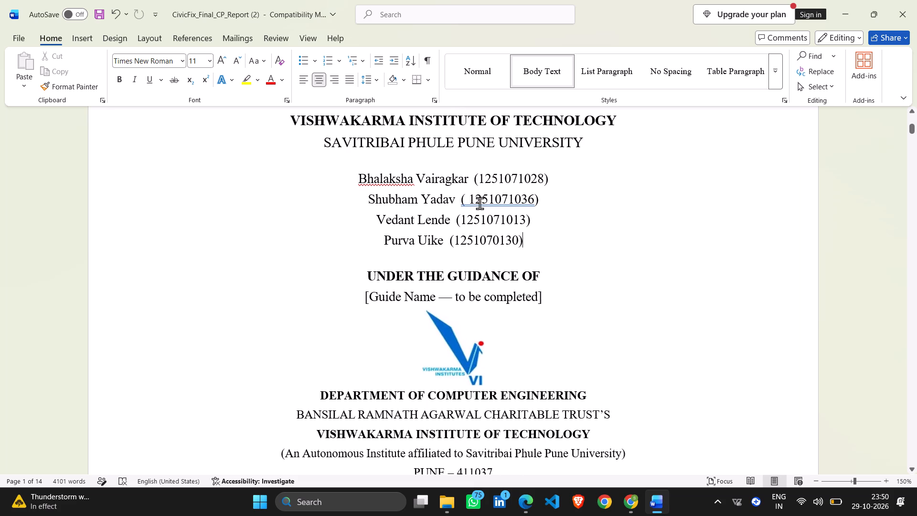
{"action": "left_click", "coordinate": [472, 202]}
{"action": "key", "text": "Left"}
{"action": "key", "text": "BackSpace"}
{"action": "left_click", "coordinate": [583, 189]}
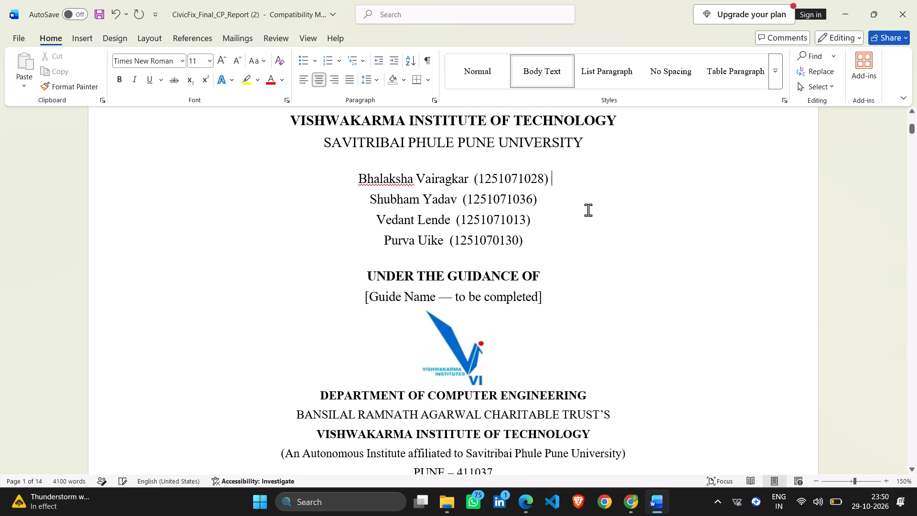
Open EH_CP_Report_V3.pdf from the Downloads folder and copy the guide's name from its cover page.
{"action": "scroll", "coordinate": [588, 210], "scroll_direction": "down", "scroll_amount": 1}
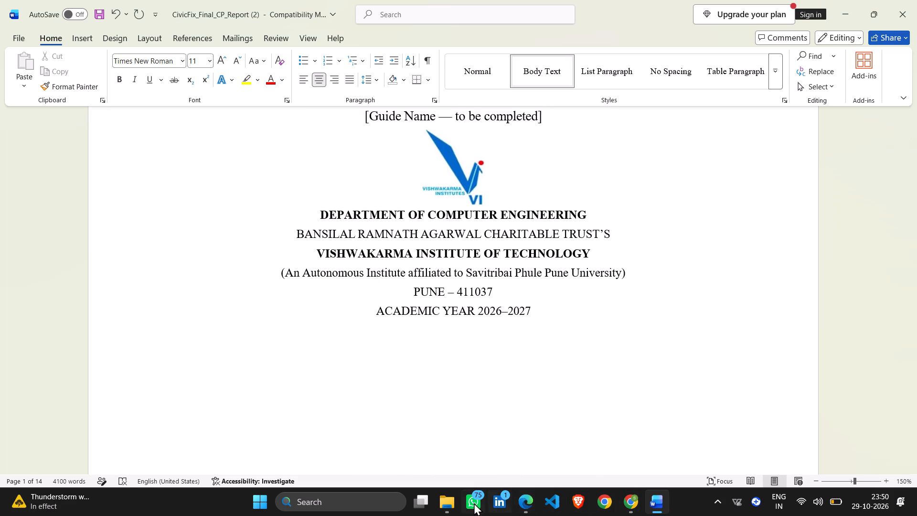
{"action": "left_click", "coordinate": [445, 502]}
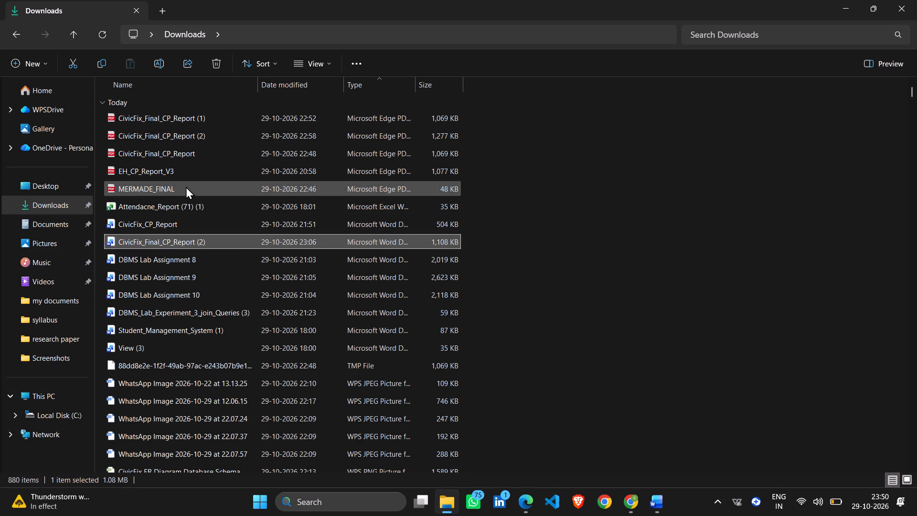
{"action": "double_click", "coordinate": [194, 166]}
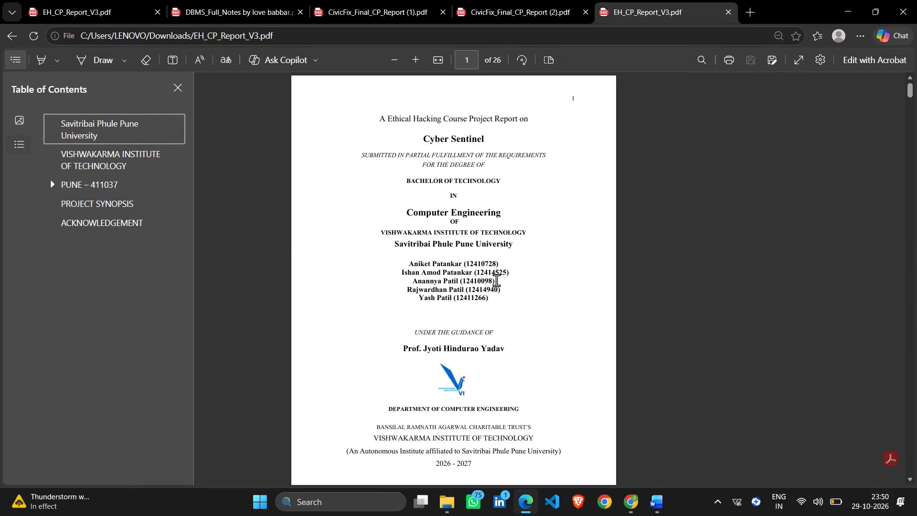
{"action": "scroll", "coordinate": [496, 280], "scroll_direction": "down", "scroll_amount": 1}
{"action": "left_click_drag", "start_coordinate": [345, 387], "coordinate": [593, 371]}
{"action": "key", "text": "ctrl+c"}
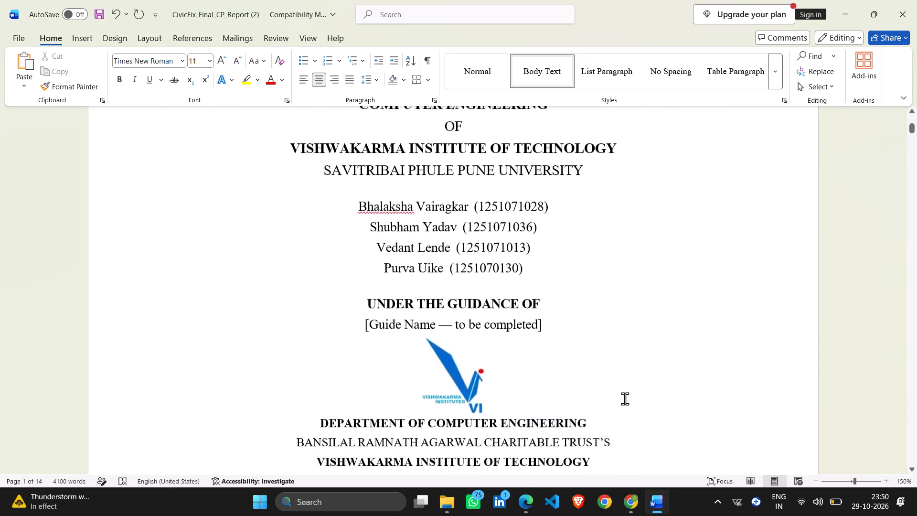
Back in the Word report, replace the "[Guide Name — to be completed]" placeholder on the cover page with the copied guide's name.
{"action": "left_click", "coordinate": [536, 286]}
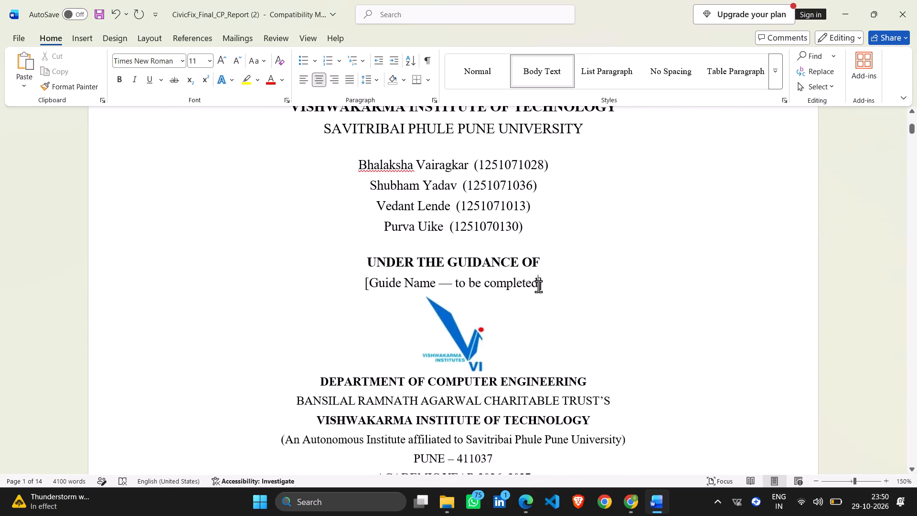
{"action": "left_click_drag", "start_coordinate": [543, 286], "coordinate": [369, 284]}
{"action": "key", "text": "BackSpace"}
{"action": "key", "text": "BackSpace"}
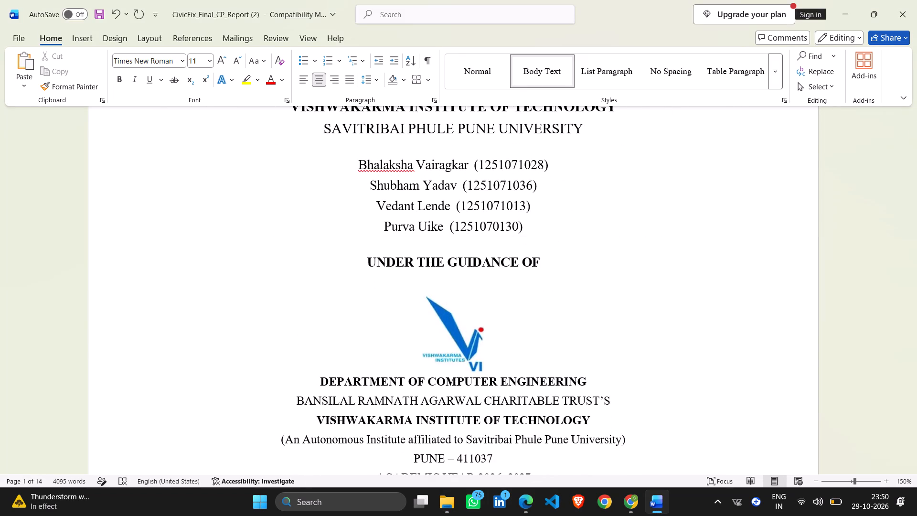
{"action": "key", "text": "ctrl+v"}
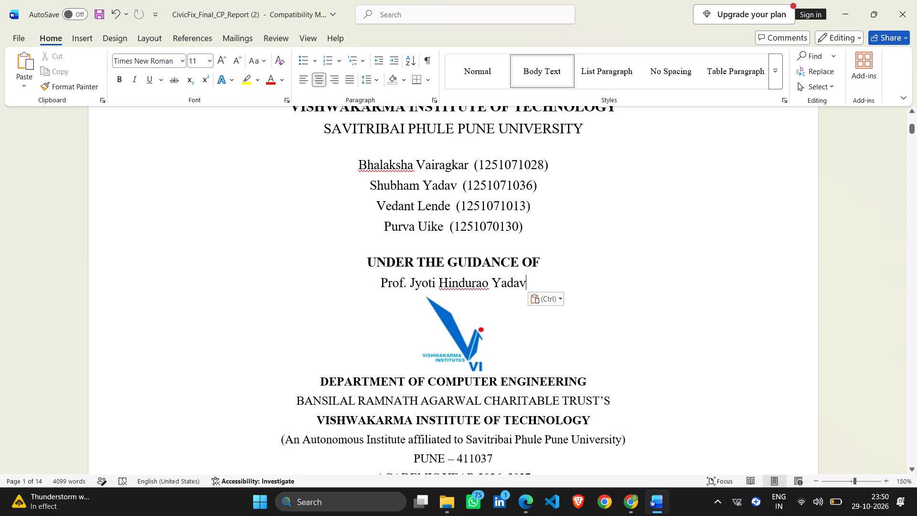
Make the guide's name on the cover page bold and set its font size to 12.
{"action": "left_click_drag", "start_coordinate": [567, 279], "coordinate": [380, 289]}
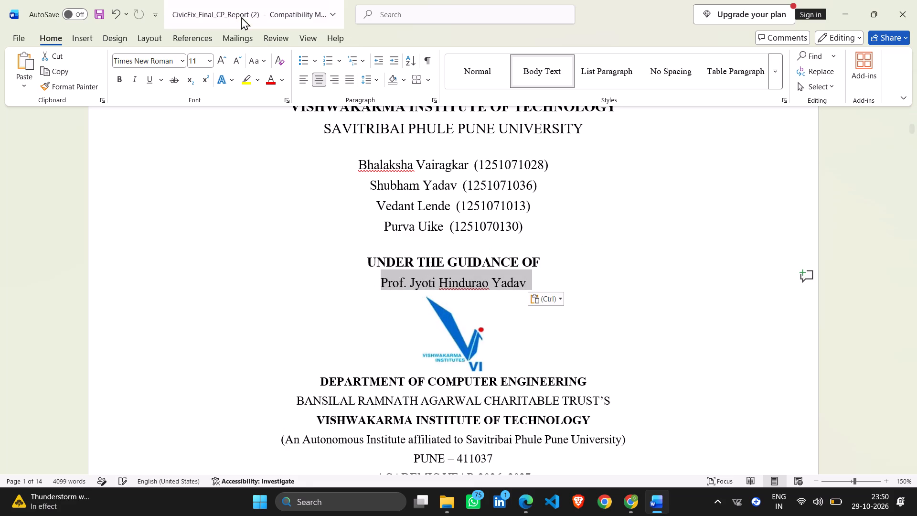
{"action": "left_click", "coordinate": [121, 79]}
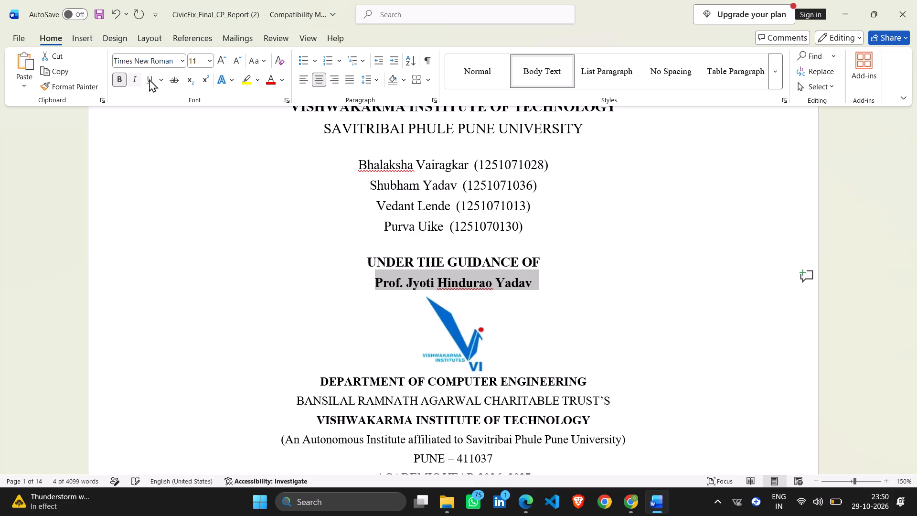
{"action": "left_click", "coordinate": [209, 60]}
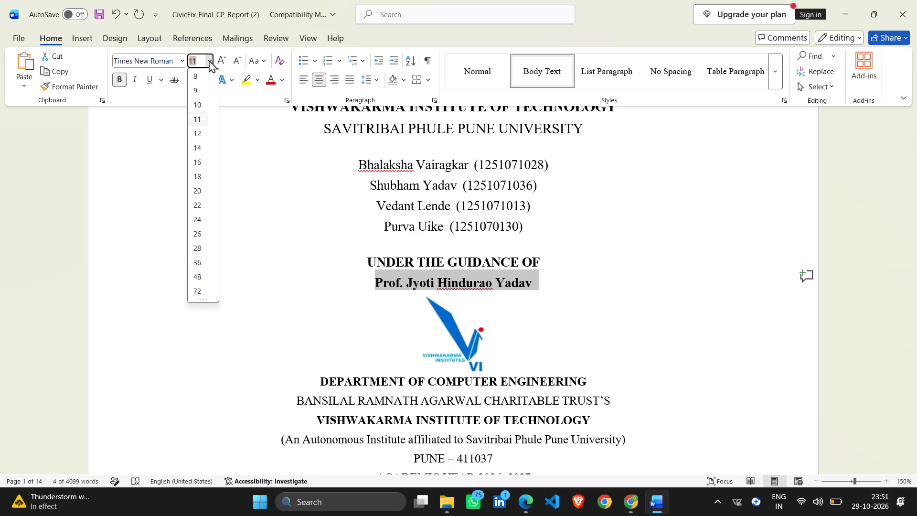
{"action": "left_click", "coordinate": [198, 129]}
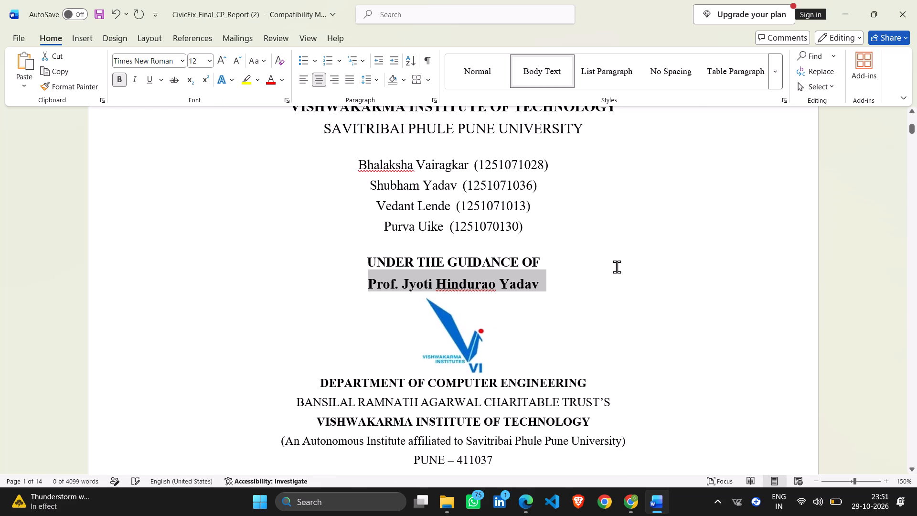
{"action": "left_click", "coordinate": [617, 267]}
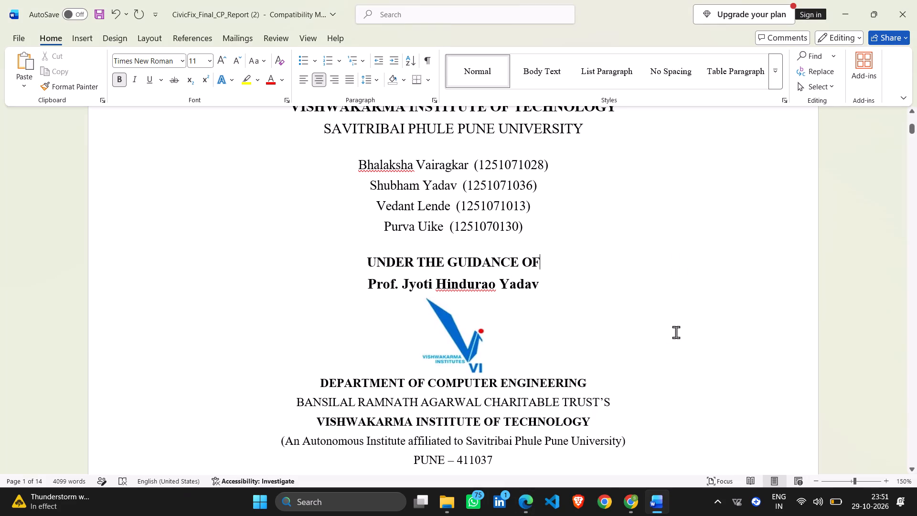
Change the "UNDER THE GUIDANCE OF" line on the cover page from bold to italic.
{"action": "left_click_drag", "start_coordinate": [542, 260], "coordinate": [409, 257]}
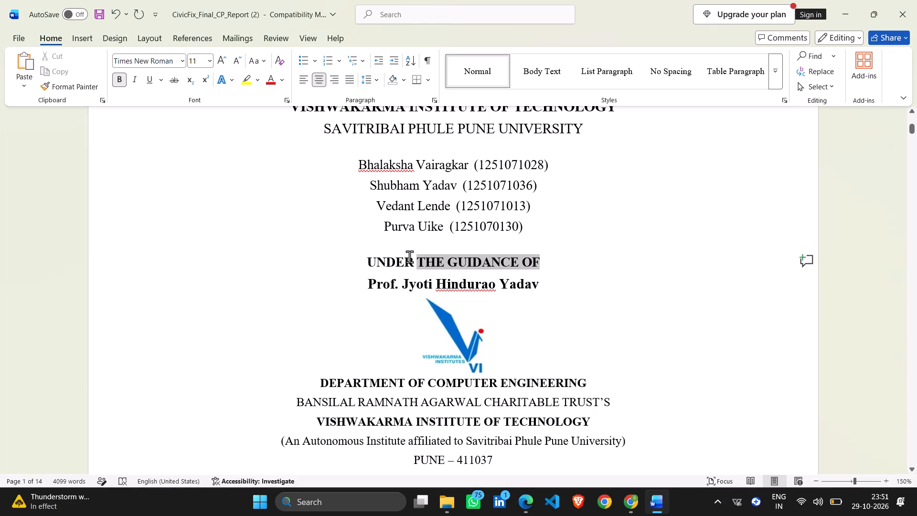
{"action": "left_click_drag", "start_coordinate": [409, 257], "coordinate": [368, 254]}
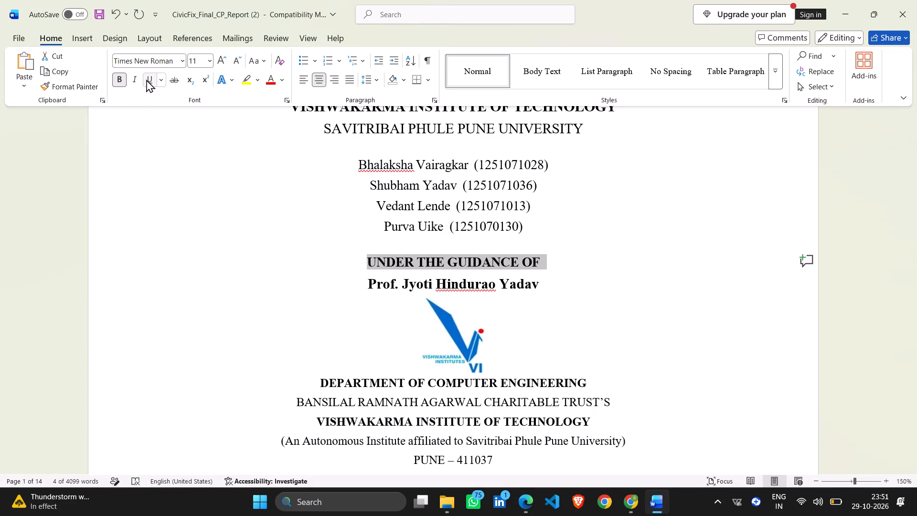
{"action": "left_click", "coordinate": [118, 79]}
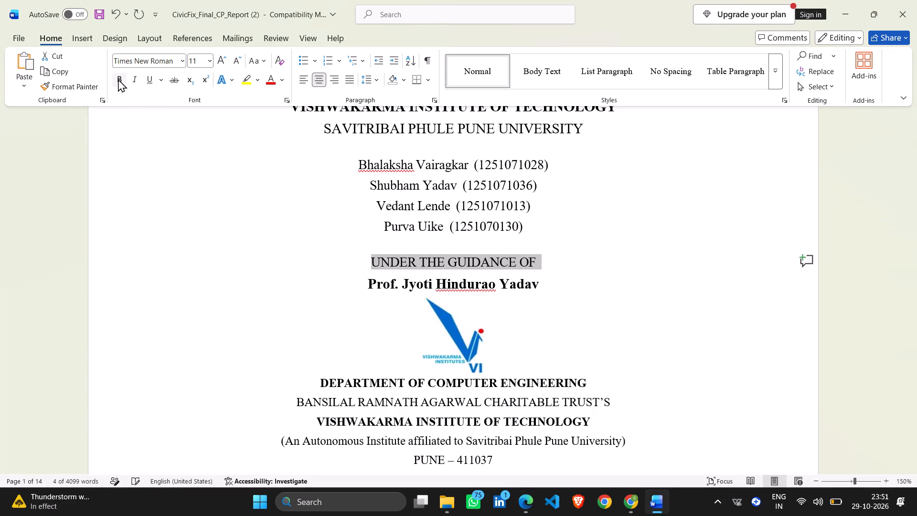
{"action": "left_click", "coordinate": [135, 76]}
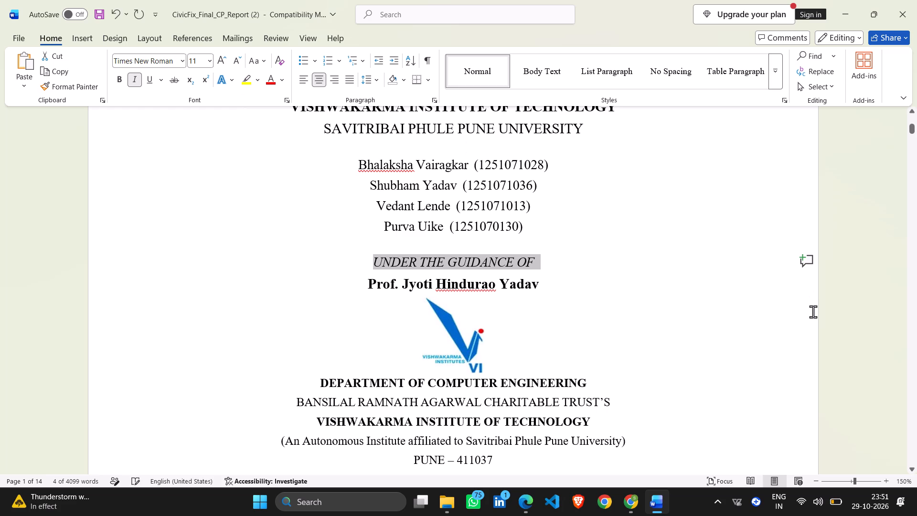
{"action": "left_click", "coordinate": [813, 312]}
Copy the guide's name from the cover page over the placeholder text inside the brackets of the certificate's Internal Guide cell.
{"action": "left_click", "coordinate": [562, 280]}
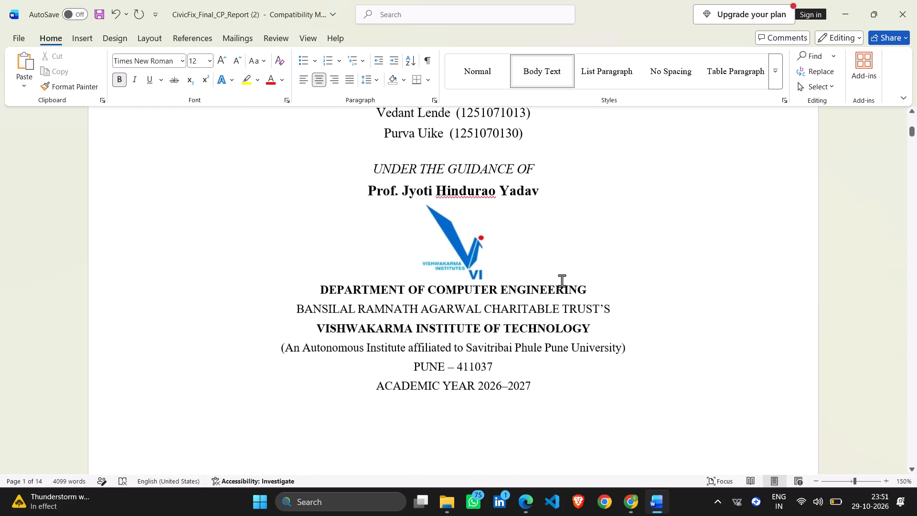
{"action": "left_click_drag", "start_coordinate": [363, 188], "coordinate": [535, 182]}
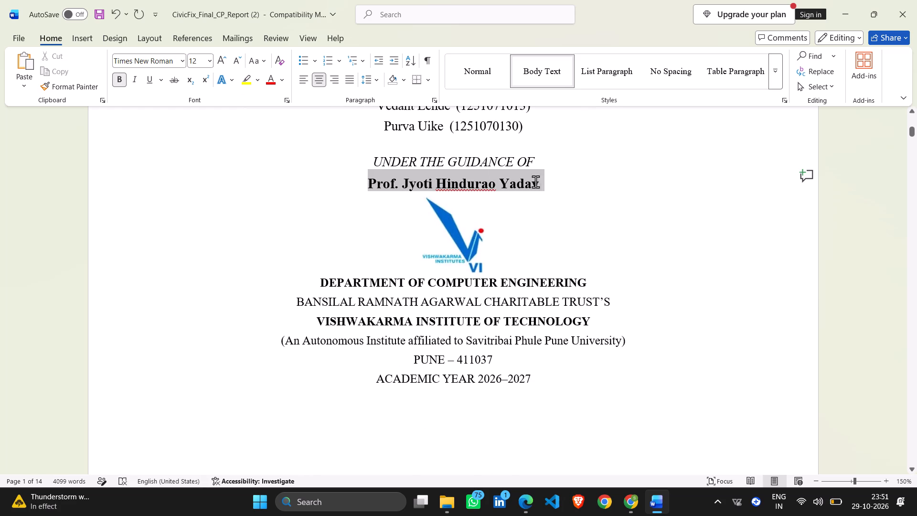
{"action": "left_click_drag", "start_coordinate": [535, 182], "coordinate": [554, 184]}
{"action": "key", "text": "ctrl+c"}
{"action": "left_click", "coordinate": [554, 184]}
{"action": "scroll", "coordinate": [554, 184], "scroll_direction": "down", "scroll_amount": 1, "text": "ctrl"}
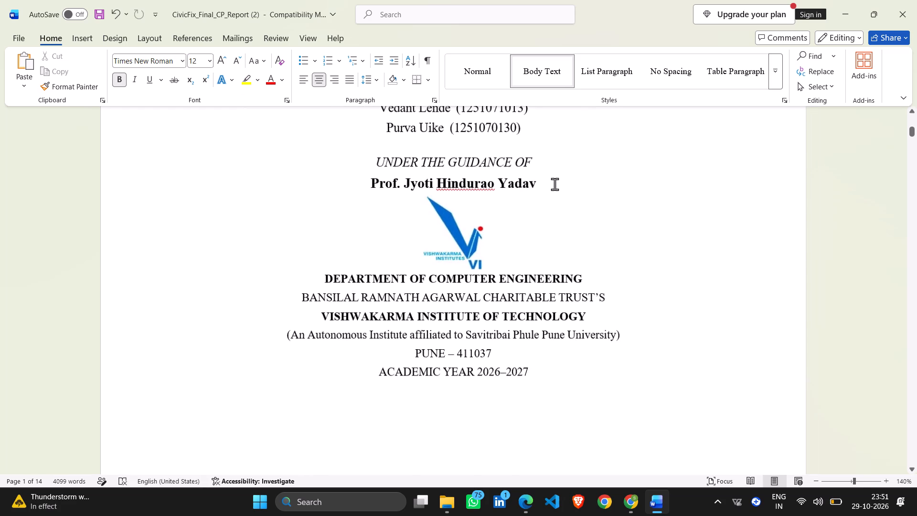
{"action": "scroll", "coordinate": [554, 184], "scroll_direction": "down", "scroll_amount": 1}
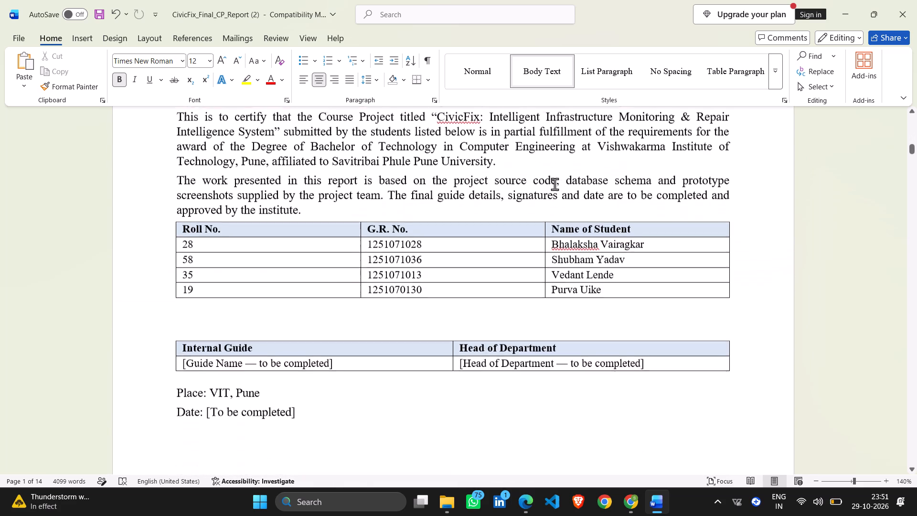
{"action": "scroll", "coordinate": [554, 184], "scroll_direction": "down", "scroll_amount": 1}
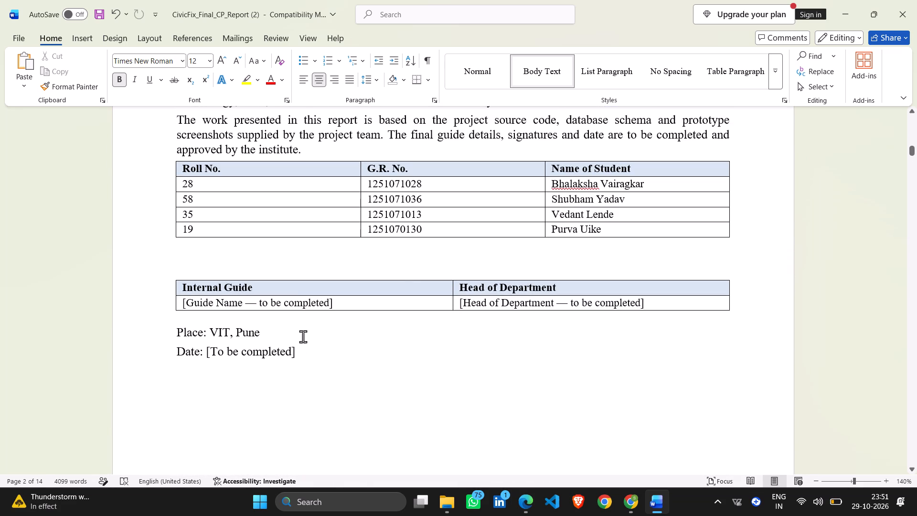
{"action": "left_click_drag", "start_coordinate": [328, 303], "coordinate": [227, 303]}
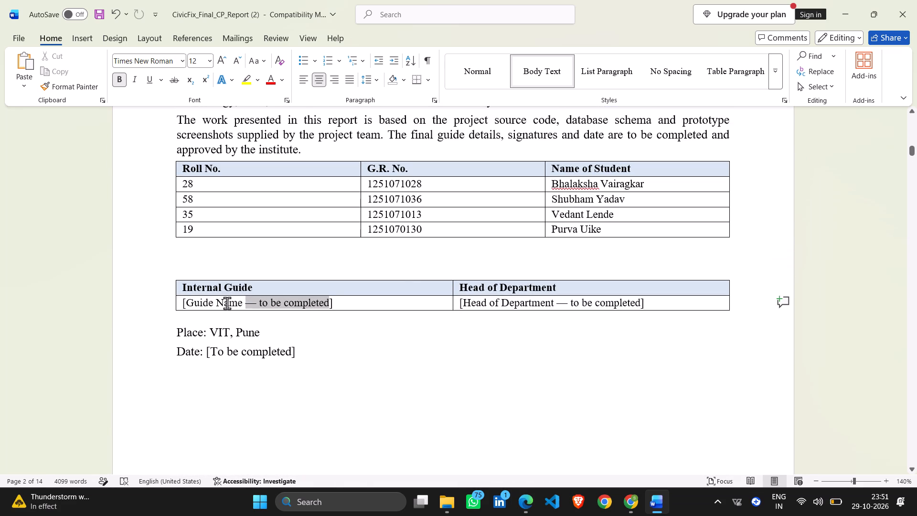
{"action": "left_click_drag", "start_coordinate": [227, 303], "coordinate": [189, 299]}
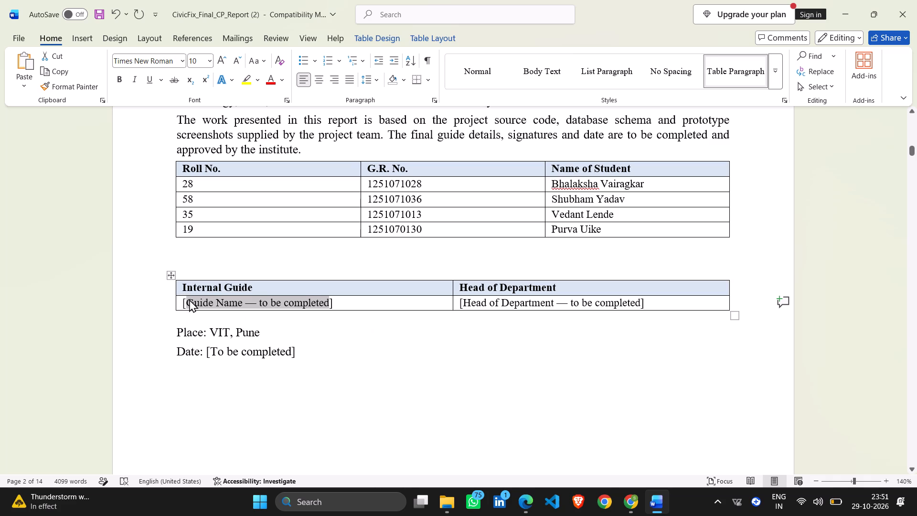
{"action": "key", "text": "ctrl+v"}
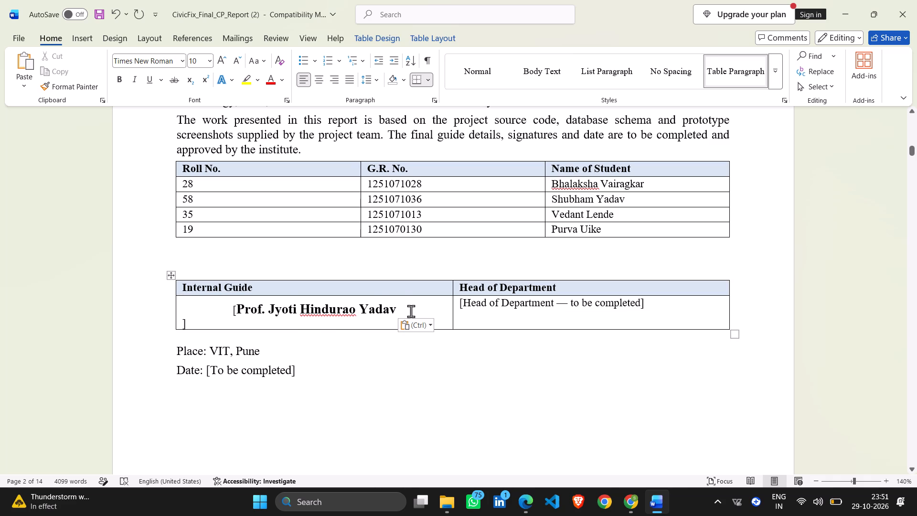
Set the font size of the guide's name in the Internal Guide cell to 10.
{"action": "left_click_drag", "start_coordinate": [411, 311], "coordinate": [240, 303]}
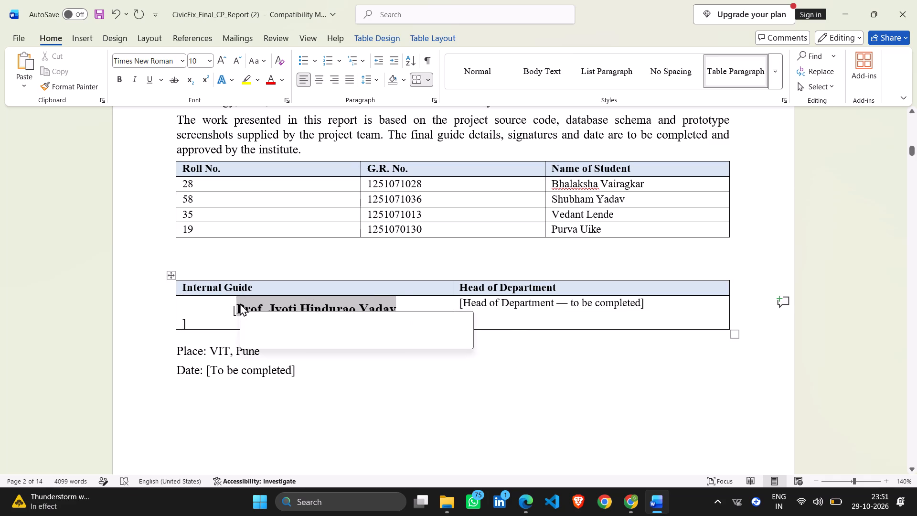
{"action": "left_click", "coordinate": [206, 61]}
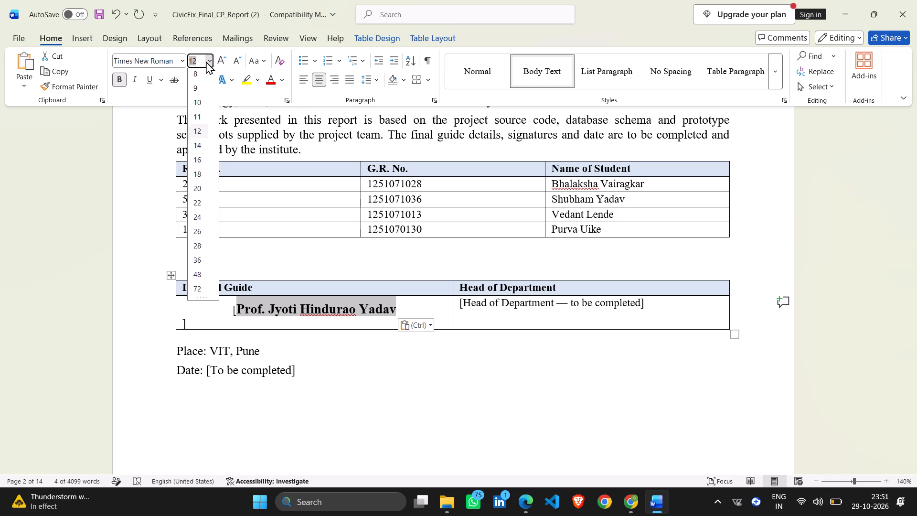
{"action": "left_click", "coordinate": [201, 106]}
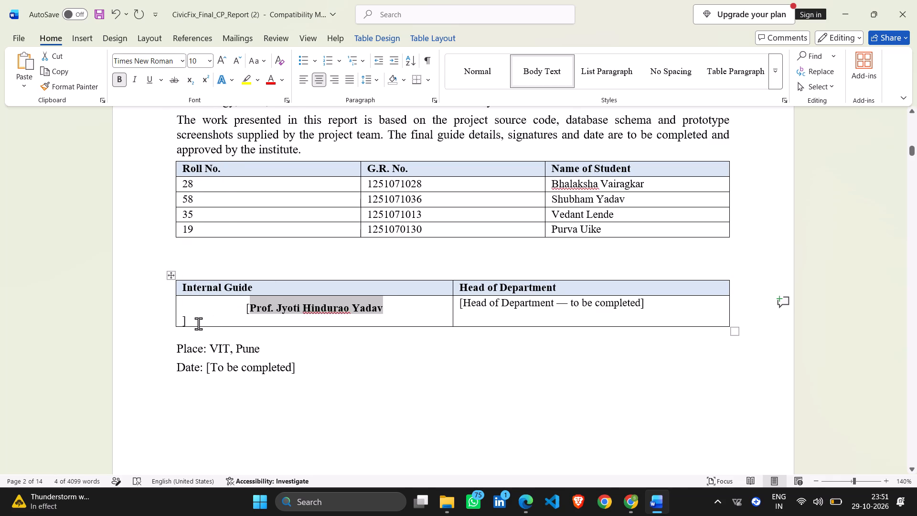
Remove both square brackets, the extra line and the centring from the guide's name in the Internal Guide cell.
{"action": "left_click", "coordinate": [198, 323]}
{"action": "key", "text": "BackSpace"}
{"action": "key", "text": "BackSpace"}
{"action": "key", "text": "BackSpace"}
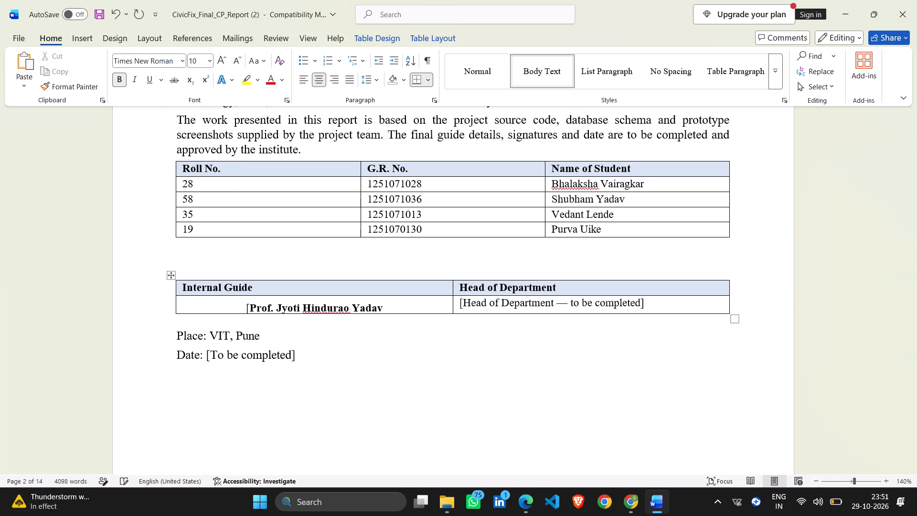
{"action": "left_click", "coordinate": [251, 302]}
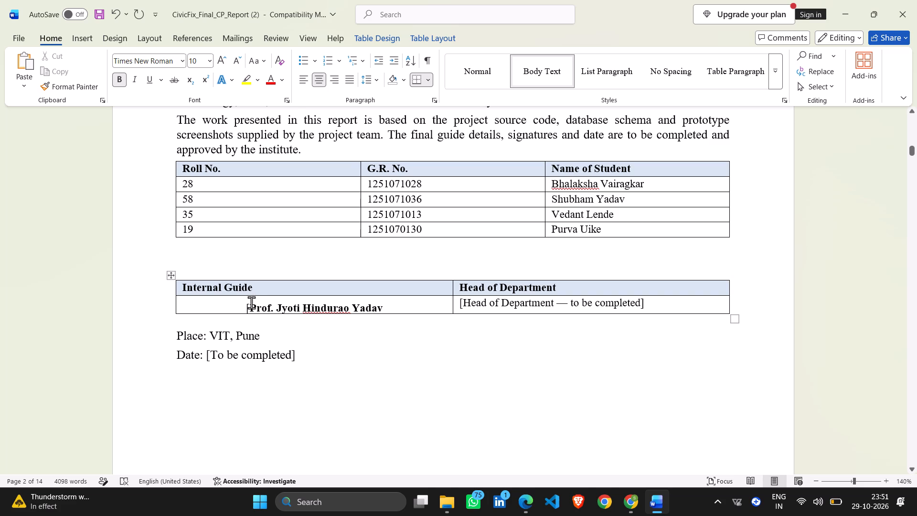
{"action": "key", "text": "BackSpace"}
{"action": "key", "text": "BackSpace"}
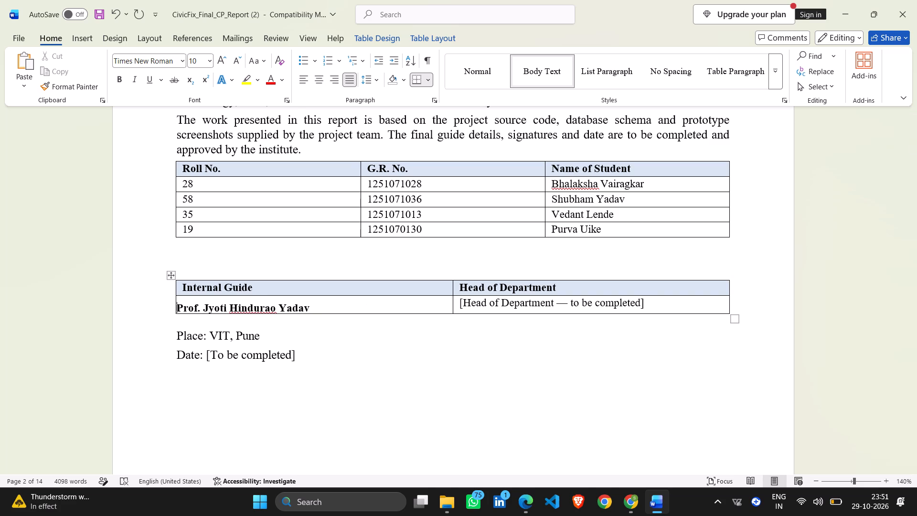
{"action": "key", "text": "Tab"}
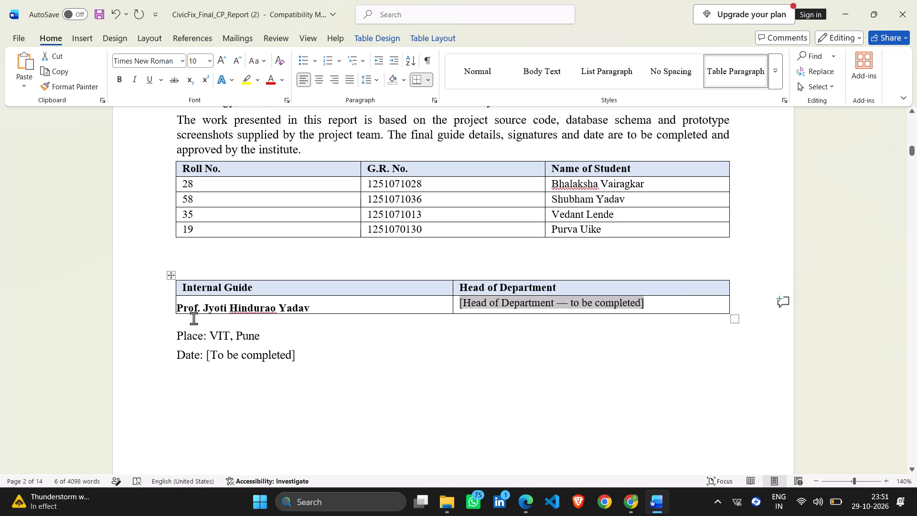
Undo the left alignment of the guide's name in the Internal Guide cell of the certificate page.
{"action": "left_click", "coordinate": [178, 307]}
{"action": "key", "text": "Tab"}
{"action": "key", "text": "Tab"}
{"action": "key", "text": "ctrl+z"}
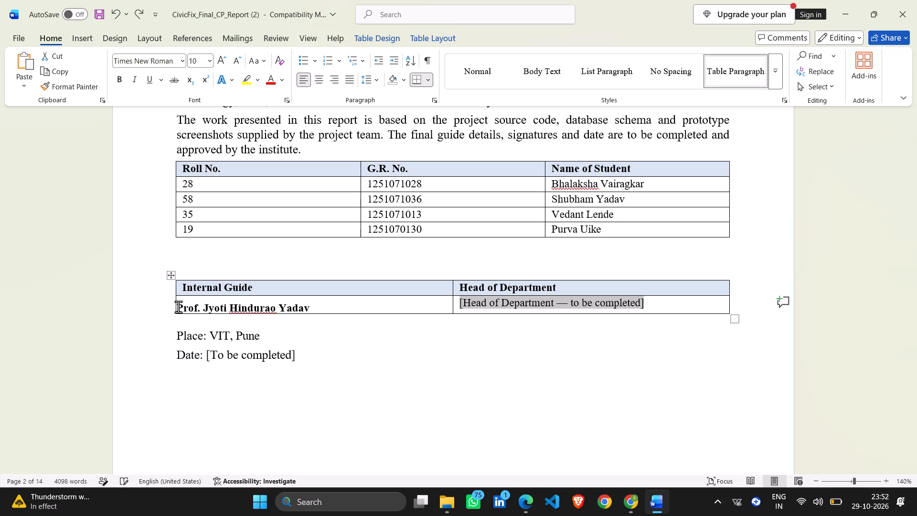
{"action": "key", "text": "ctrl+z"}
{"action": "left_click", "coordinate": [405, 340]}
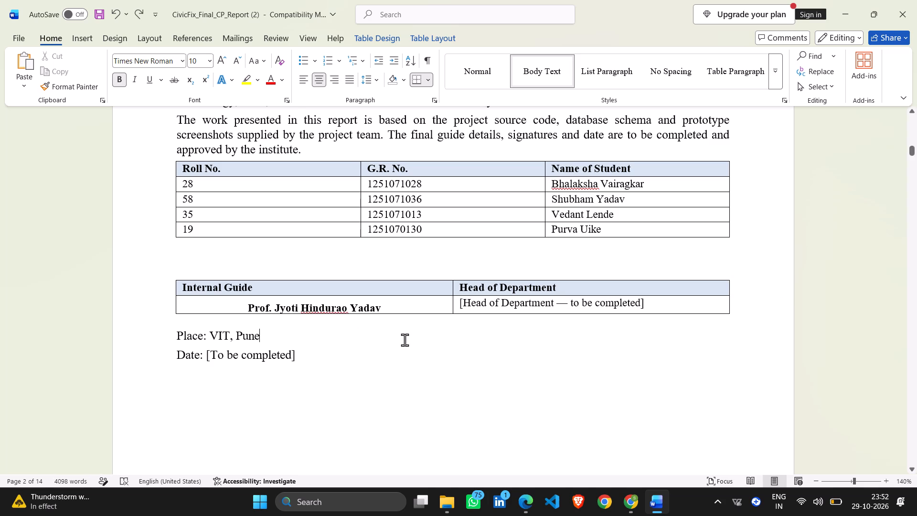
{"action": "left_click", "coordinate": [787, 328]}
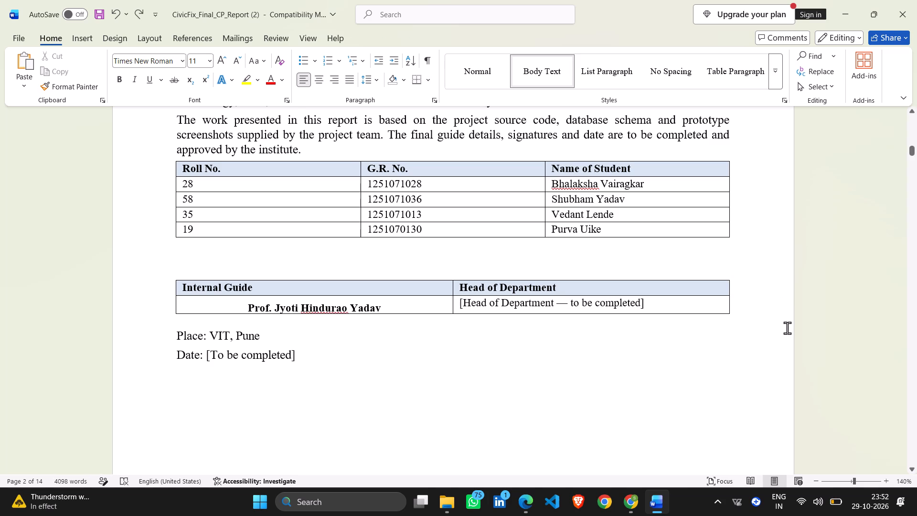
Remove the bold formatting from the guide's name in the Internal Guide cell.
{"action": "left_click_drag", "start_coordinate": [400, 310], "coordinate": [296, 311]}
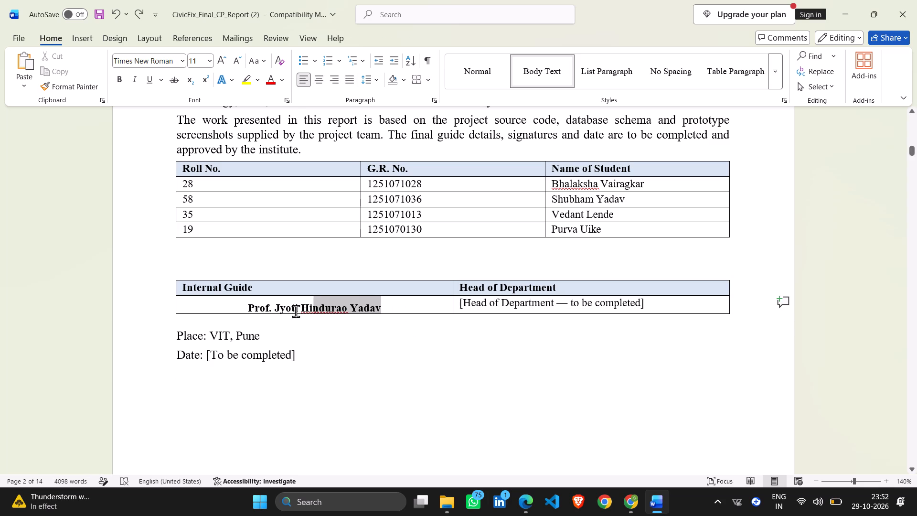
{"action": "left_click_drag", "start_coordinate": [296, 311], "coordinate": [257, 305]}
{"action": "left_click", "coordinate": [123, 77]}
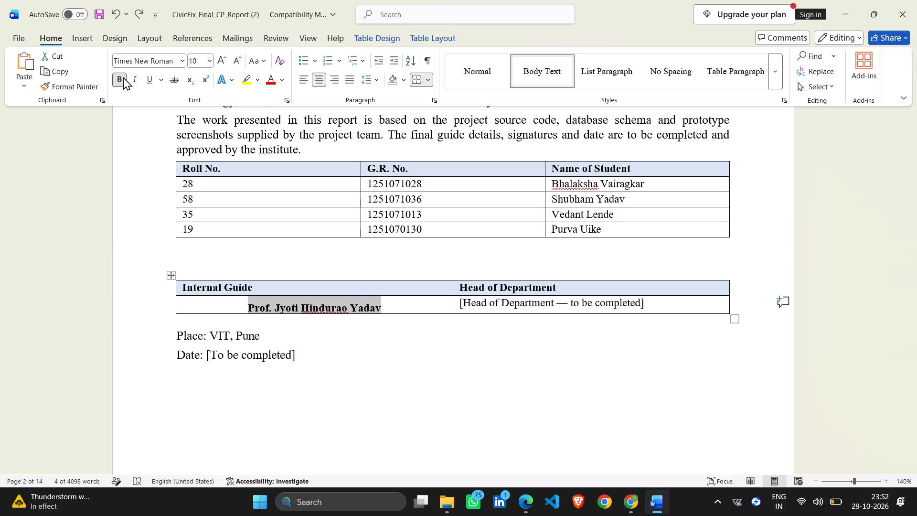
{"action": "left_click", "coordinate": [403, 422]}
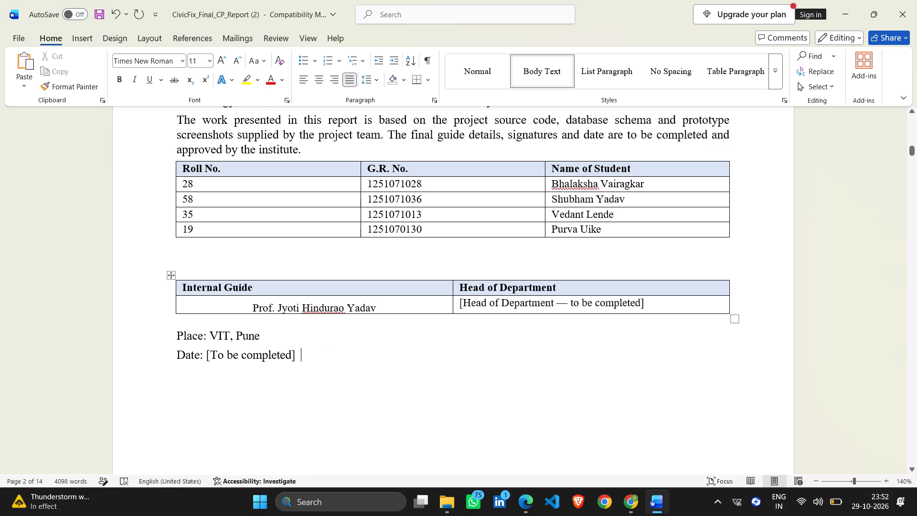
{"action": "left_click", "coordinate": [391, 312]}
{"action": "left_click", "coordinate": [431, 205]}
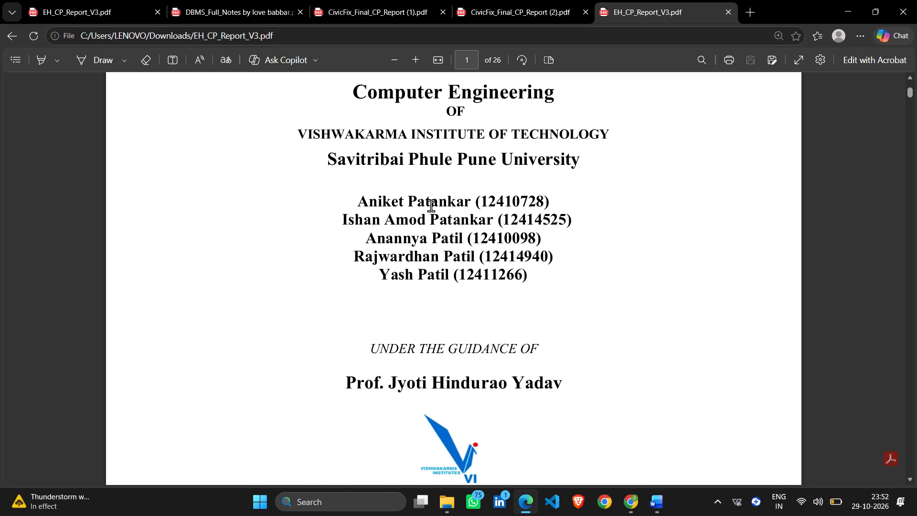
{"action": "scroll", "coordinate": [431, 205], "scroll_direction": "down", "scroll_amount": 13}
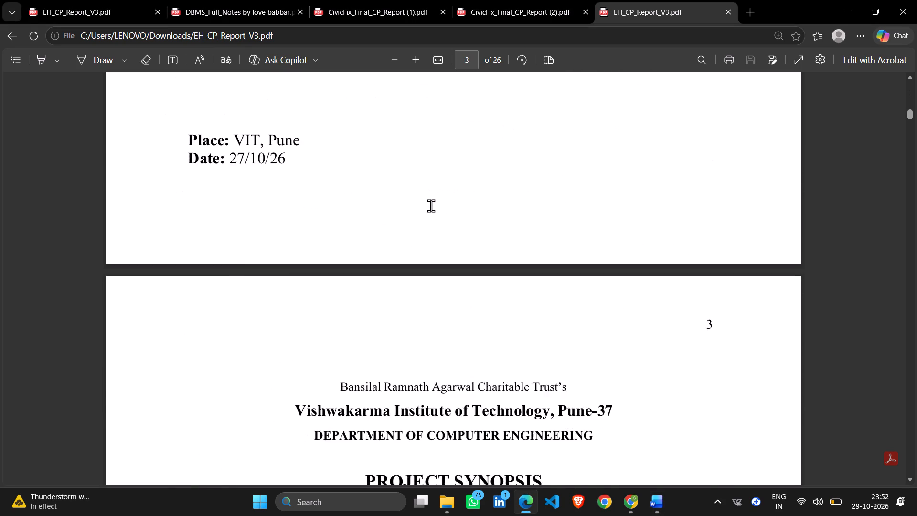
{"action": "scroll", "coordinate": [431, 205], "scroll_direction": "down", "scroll_amount": 6}
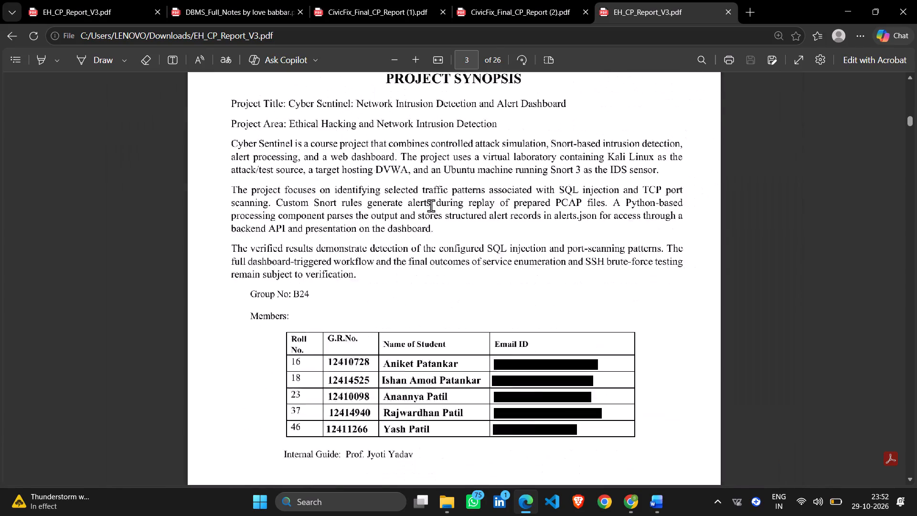
{"action": "scroll", "coordinate": [431, 205], "scroll_direction": "up", "scroll_amount": 1}
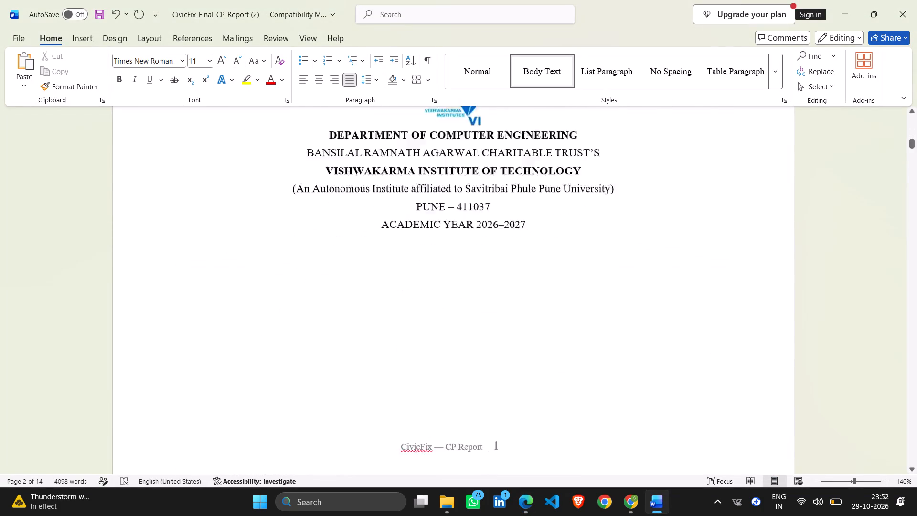
{"action": "scroll", "coordinate": [557, 322], "scroll_direction": "up", "scroll_amount": 3}
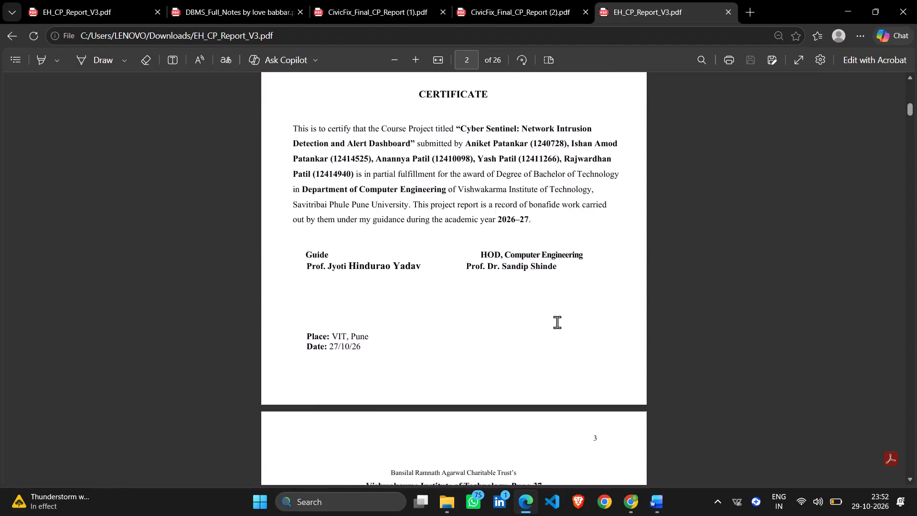
{"action": "scroll", "coordinate": [557, 322], "scroll_direction": "up", "scroll_amount": 3}
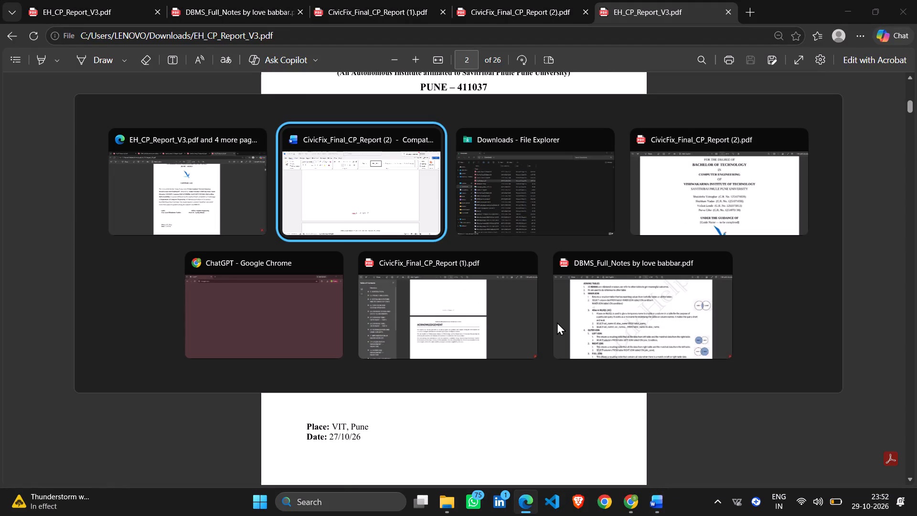
{"action": "scroll", "coordinate": [533, 337], "scroll_direction": "down", "scroll_amount": 1}
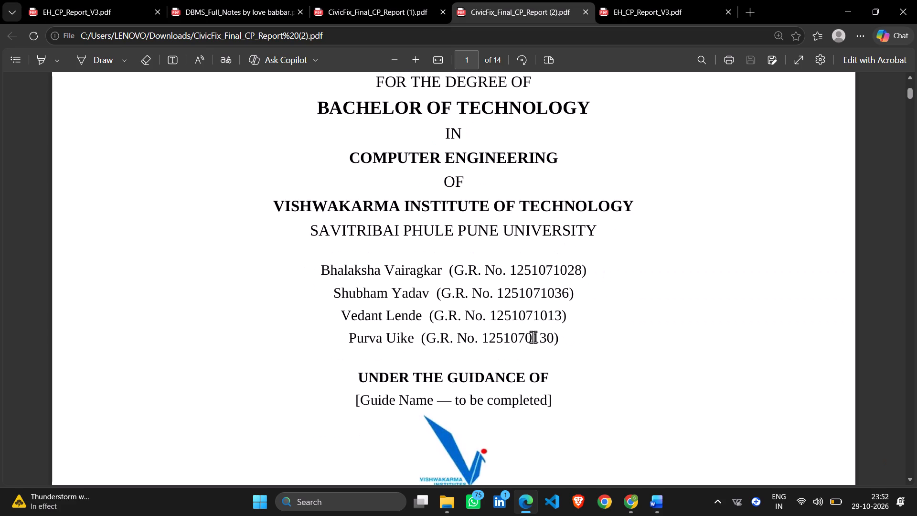
{"action": "scroll", "coordinate": [533, 337], "scroll_direction": "down", "scroll_amount": 6}
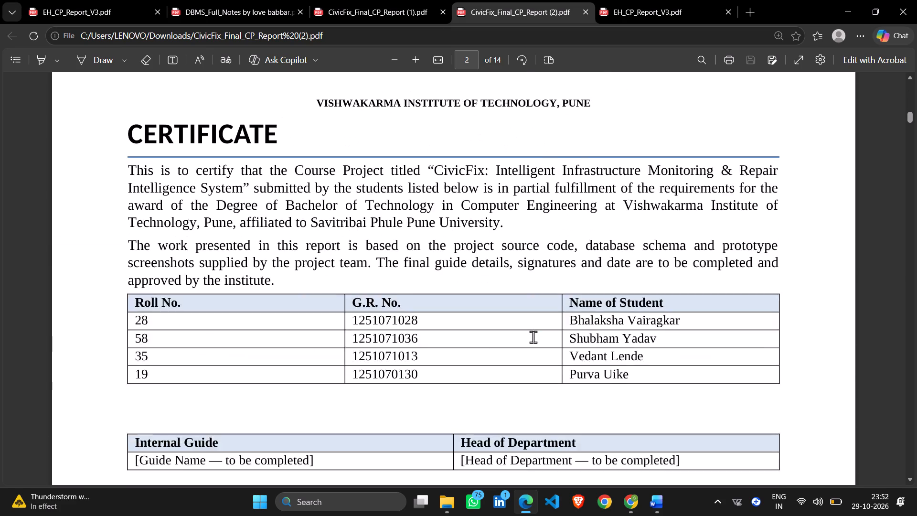
{"action": "scroll", "coordinate": [533, 337], "scroll_direction": "down", "scroll_amount": 3}
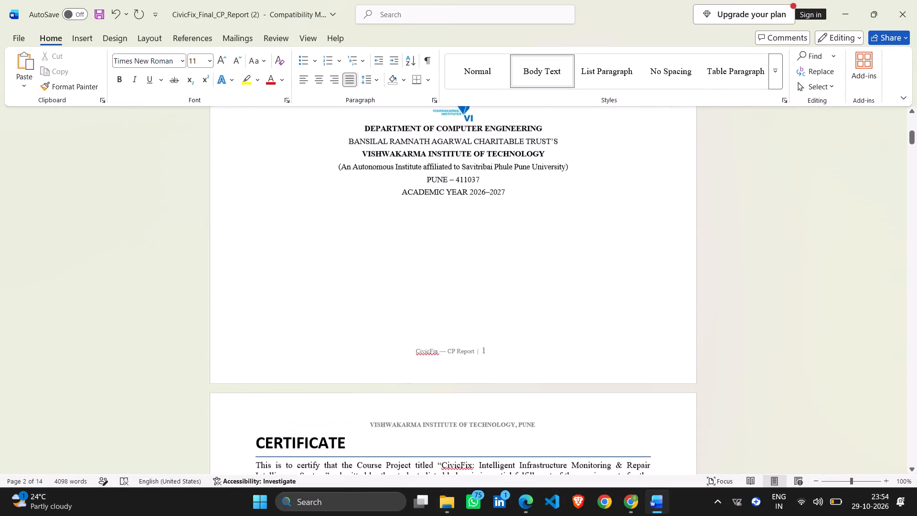
{"action": "scroll", "coordinate": [149, 209], "scroll_direction": "down", "scroll_amount": 4, "text": "ctrl"}
{"action": "scroll", "coordinate": [149, 209], "scroll_direction": "up", "scroll_amount": 1}
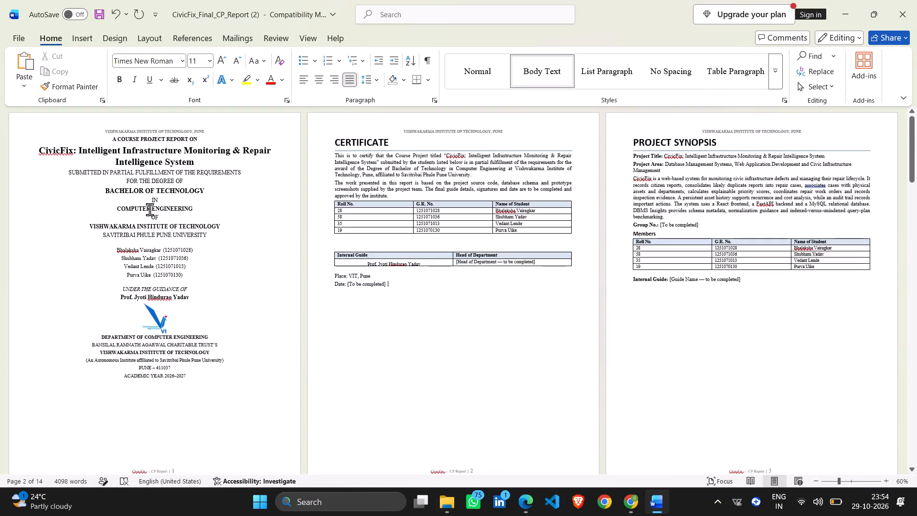
{"action": "scroll", "coordinate": [149, 209], "scroll_direction": "up", "scroll_amount": 1}
{"action": "scroll", "coordinate": [149, 209], "scroll_direction": "up", "scroll_amount": 5, "text": "ctrl"}
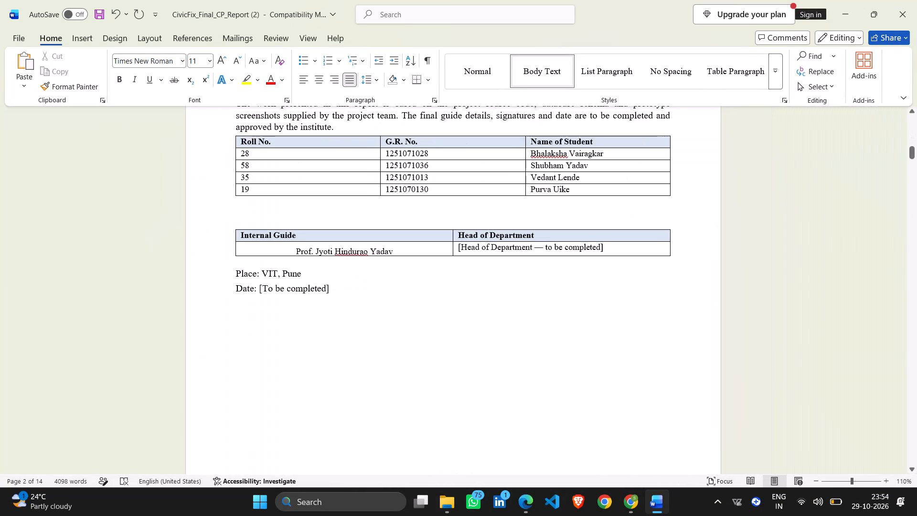
{"action": "scroll", "coordinate": [149, 209], "scroll_direction": "up", "scroll_amount": 1}
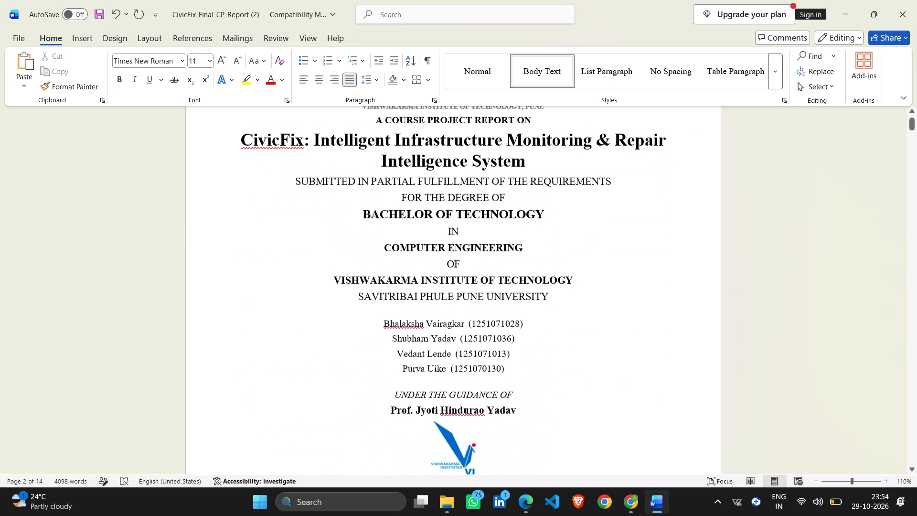
{"action": "scroll", "coordinate": [149, 209], "scroll_direction": "up", "scroll_amount": 1}
{"action": "scroll", "coordinate": [149, 209], "scroll_direction": "down", "scroll_amount": 3, "text": "ctrl"}
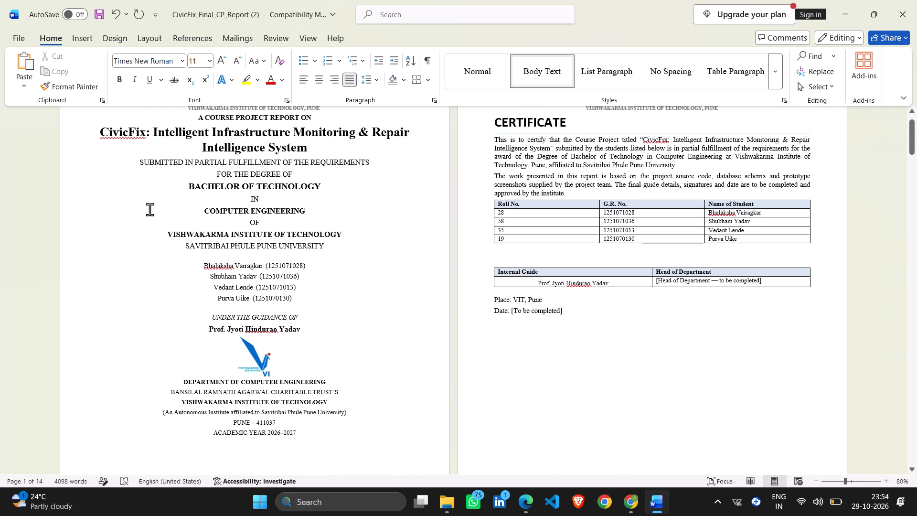
{"action": "scroll", "coordinate": [149, 209], "scroll_direction": "up", "scroll_amount": 6, "text": "ctrl"}
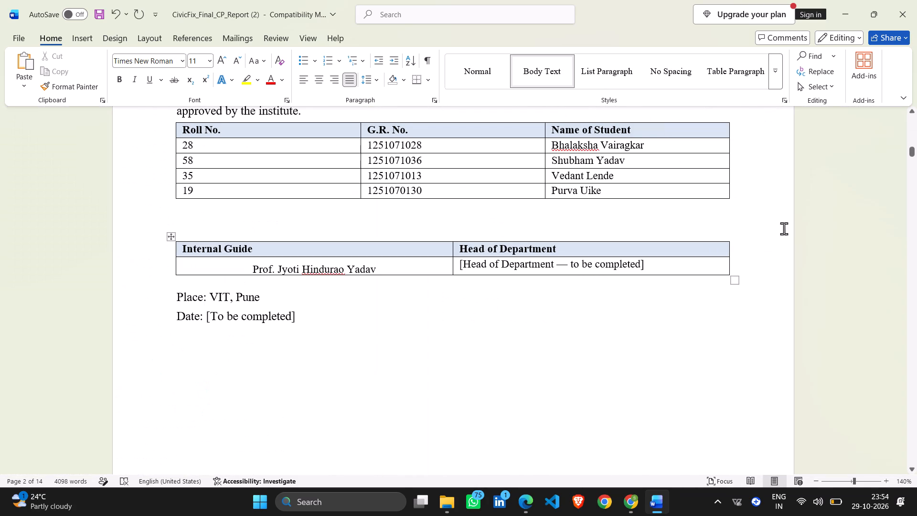
{"action": "scroll", "coordinate": [868, 203], "scroll_direction": "up", "scroll_amount": 1}
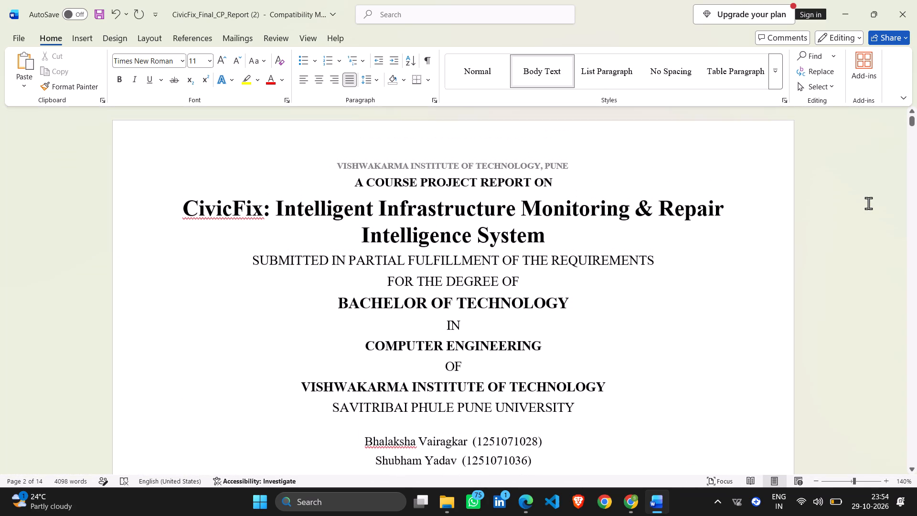
{"action": "scroll", "coordinate": [868, 203], "scroll_direction": "up", "scroll_amount": 1}
{"action": "scroll", "coordinate": [868, 203], "scroll_direction": "down", "scroll_amount": 1, "text": "ctrl"}
{"action": "scroll", "coordinate": [868, 203], "scroll_direction": "down", "scroll_amount": 1}
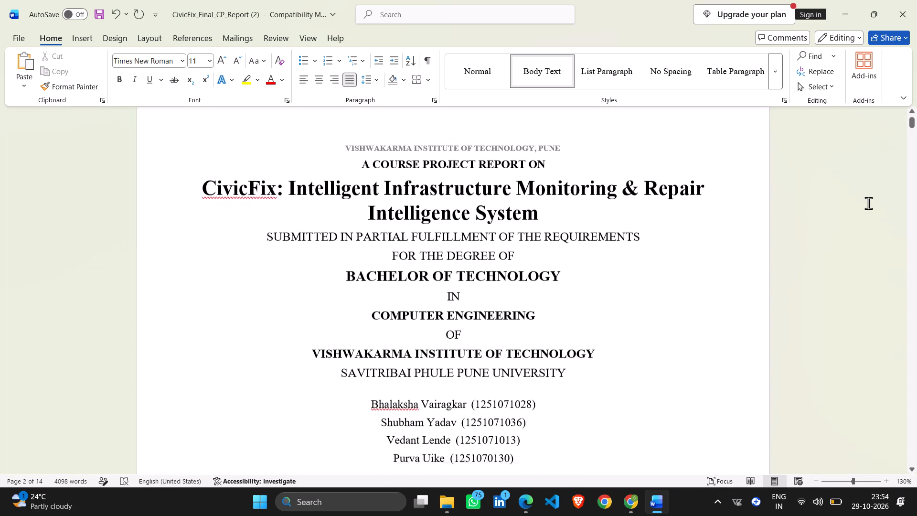
{"action": "scroll", "coordinate": [868, 203], "scroll_direction": "down", "scroll_amount": 1}
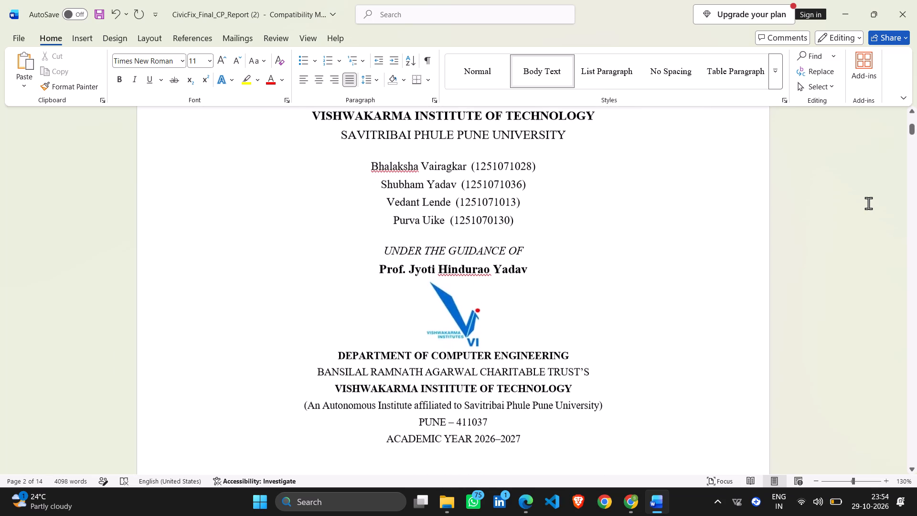
{"action": "scroll", "coordinate": [868, 203], "scroll_direction": "down", "scroll_amount": 1}
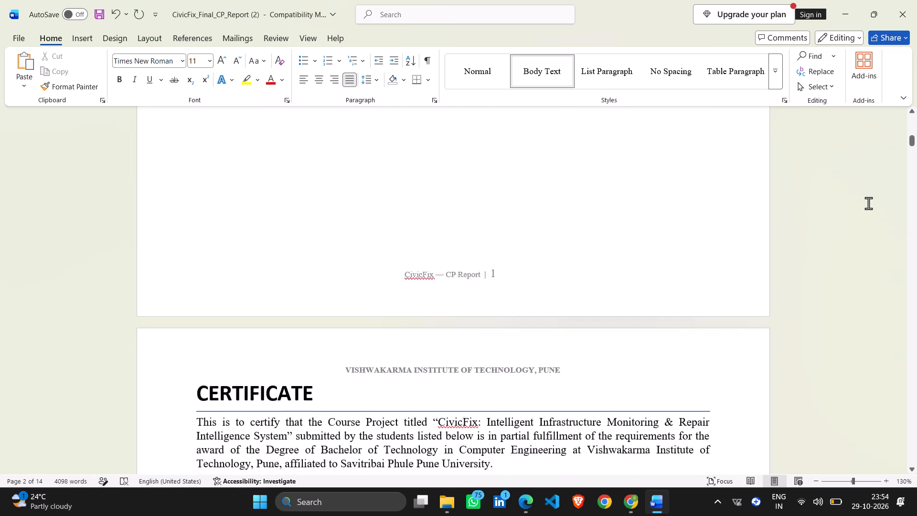
{"action": "scroll", "coordinate": [868, 203], "scroll_direction": "down", "scroll_amount": 2}
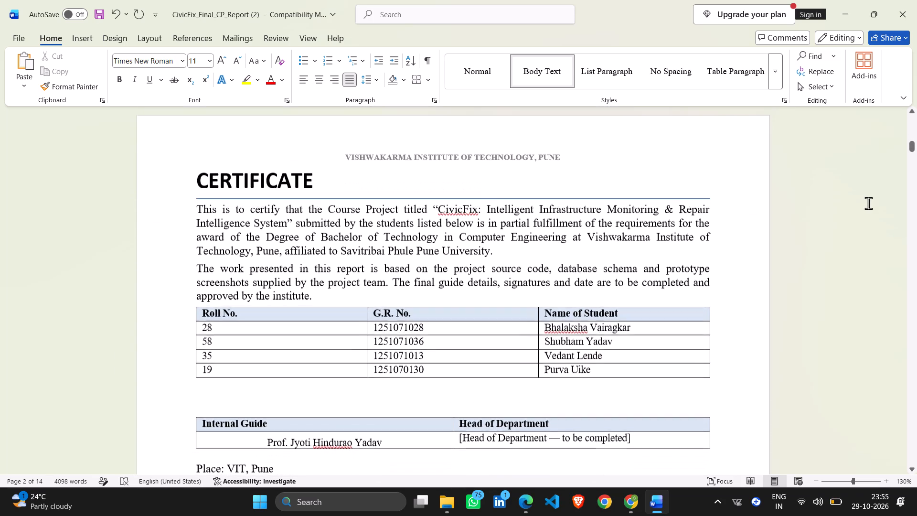
{"action": "scroll", "coordinate": [868, 203], "scroll_direction": "down", "scroll_amount": 2}
{"action": "scroll", "coordinate": [868, 203], "scroll_direction": "down", "scroll_amount": 1, "text": "ctrl"}
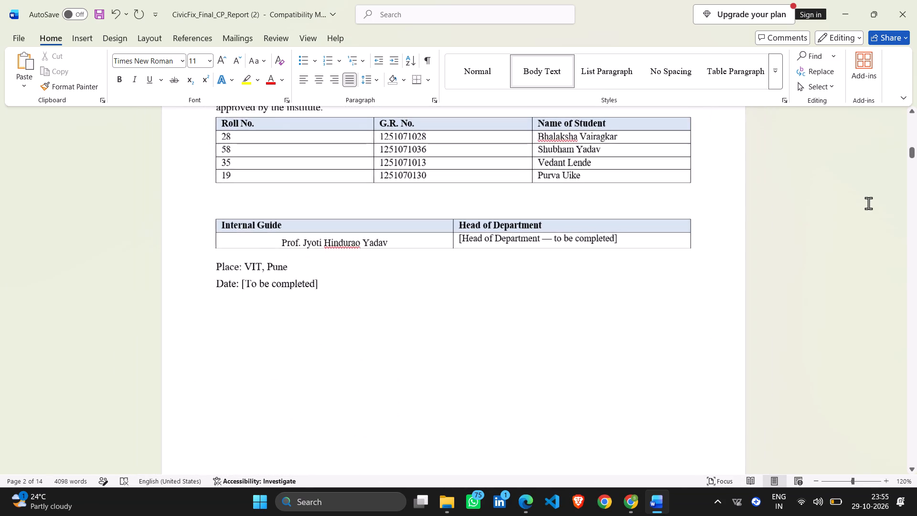
Skim the full CivicFix report and examine the certificate page's text, student table and signatory table.
{"action": "scroll", "coordinate": [868, 203], "scroll_direction": "down", "scroll_amount": 2}
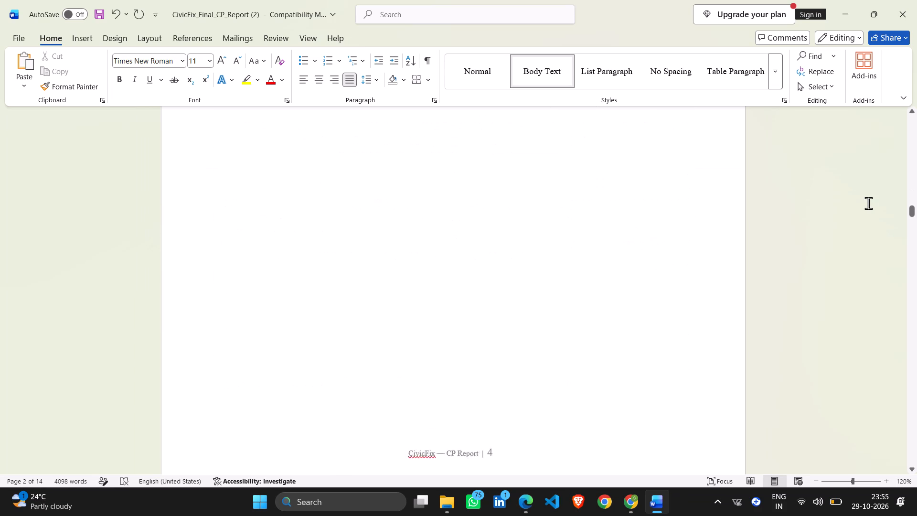
{"action": "scroll", "coordinate": [868, 203], "scroll_direction": "down", "scroll_amount": 1}
{"action": "scroll", "coordinate": [868, 203], "scroll_direction": "up", "scroll_amount": 1}
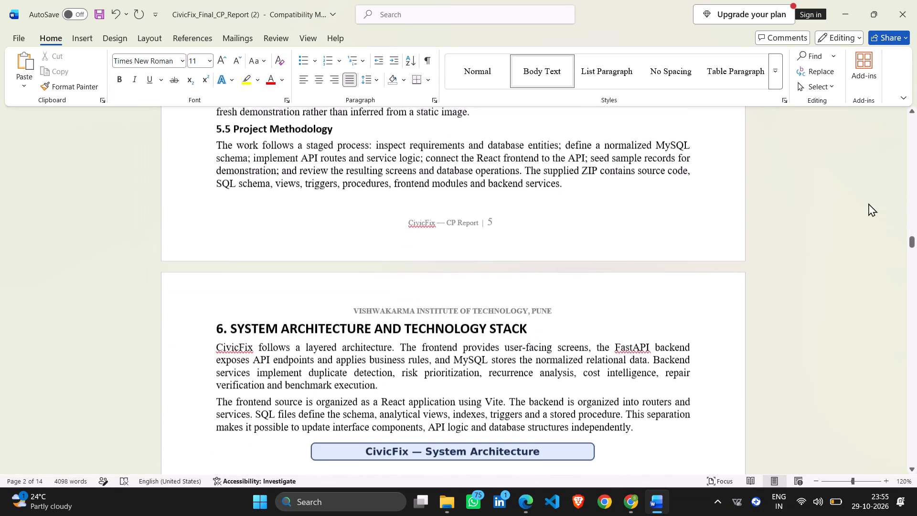
{"action": "scroll", "coordinate": [868, 203], "scroll_direction": "up", "scroll_amount": 1}
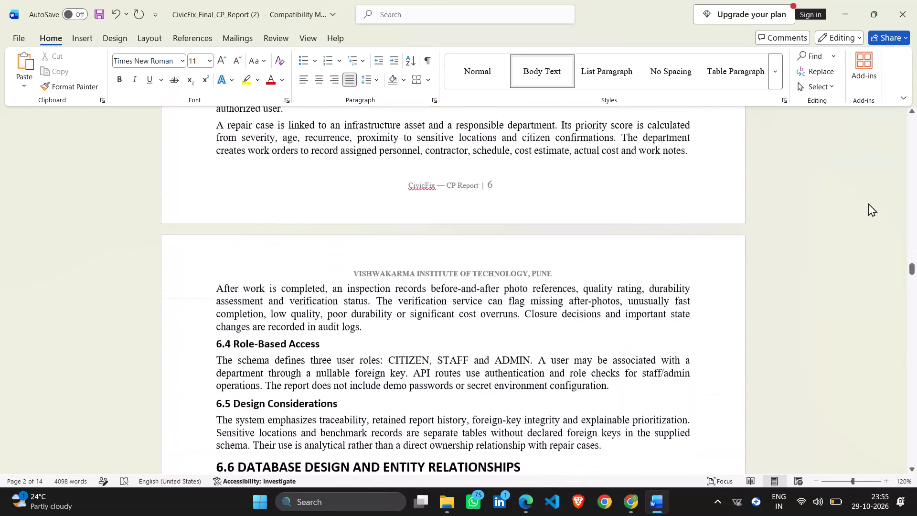
{"action": "scroll", "coordinate": [868, 203], "scroll_direction": "up", "scroll_amount": 1}
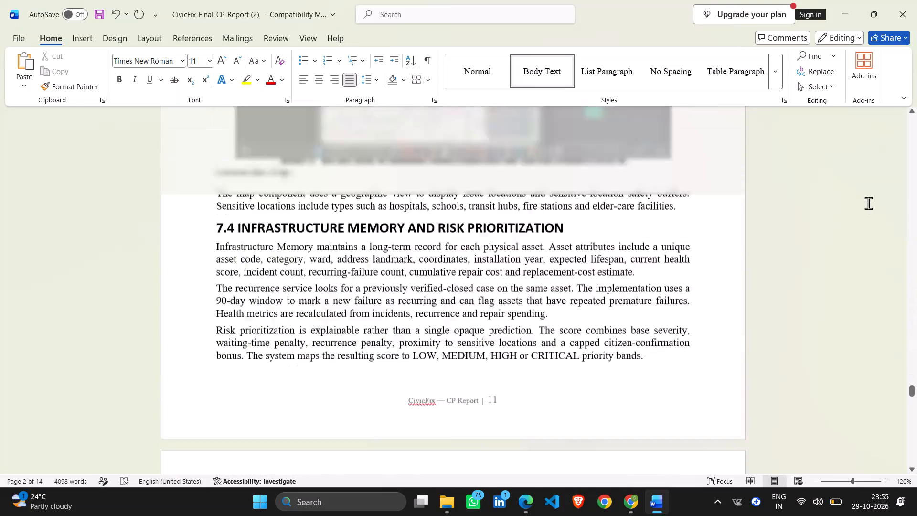
{"action": "scroll", "coordinate": [868, 203], "scroll_direction": "up", "scroll_amount": 1}
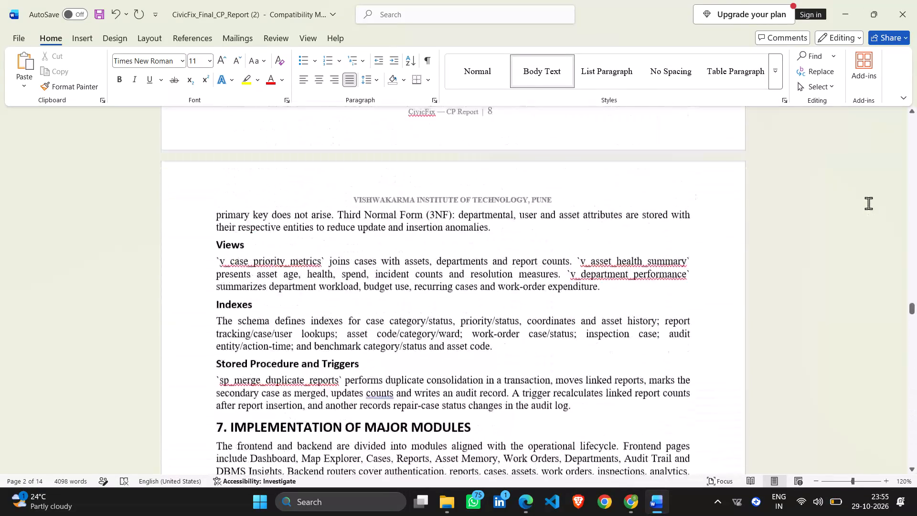
{"action": "scroll", "coordinate": [868, 203], "scroll_direction": "up", "scroll_amount": 6}
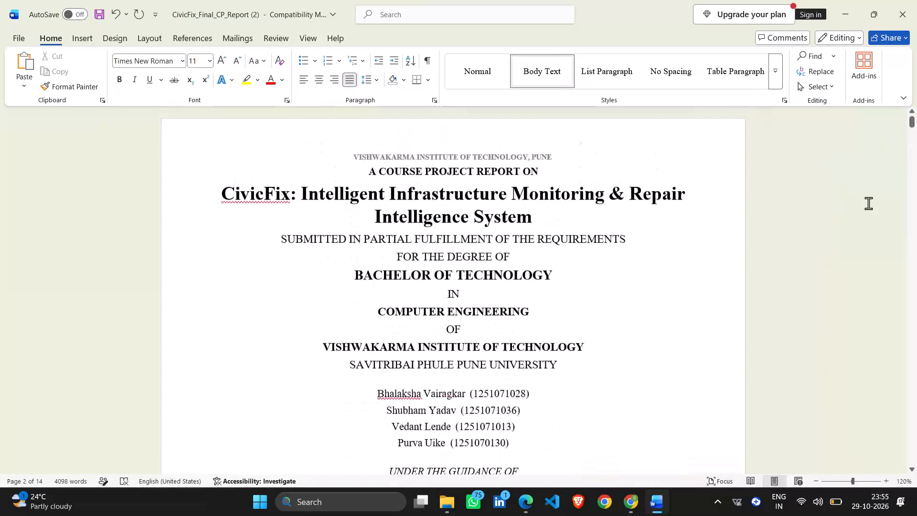
{"action": "scroll", "coordinate": [868, 203], "scroll_direction": "up", "scroll_amount": 1}
{"action": "scroll", "coordinate": [868, 203], "scroll_direction": "down", "scroll_amount": 1}
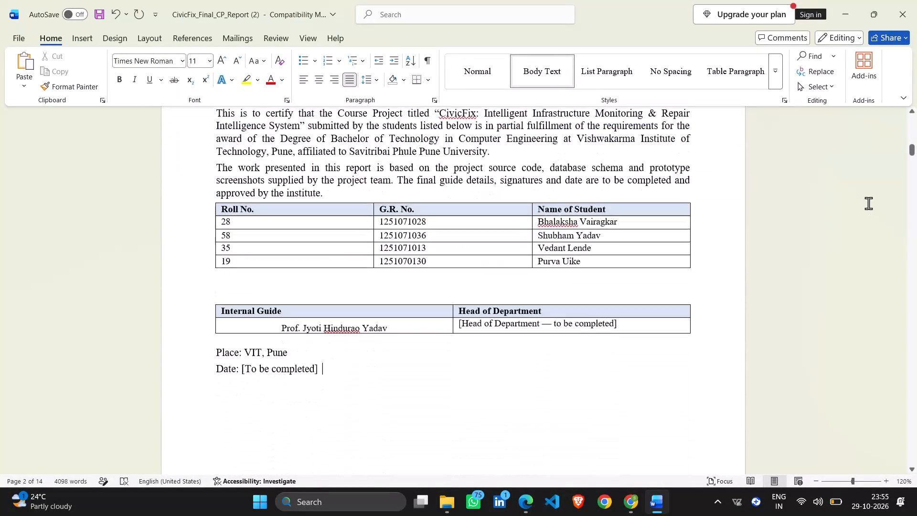
{"action": "scroll", "coordinate": [868, 203], "scroll_direction": "down", "scroll_amount": 1}
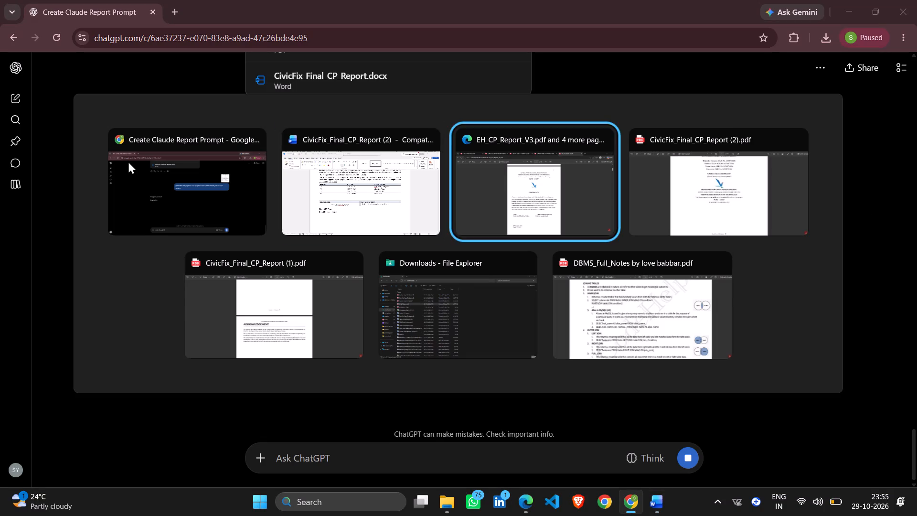
{"action": "scroll", "coordinate": [796, 285], "scroll_direction": "down", "scroll_amount": 4, "text": "ctrl"}
{"action": "scroll", "coordinate": [796, 285], "scroll_direction": "up", "scroll_amount": 2, "text": "ctrl"}
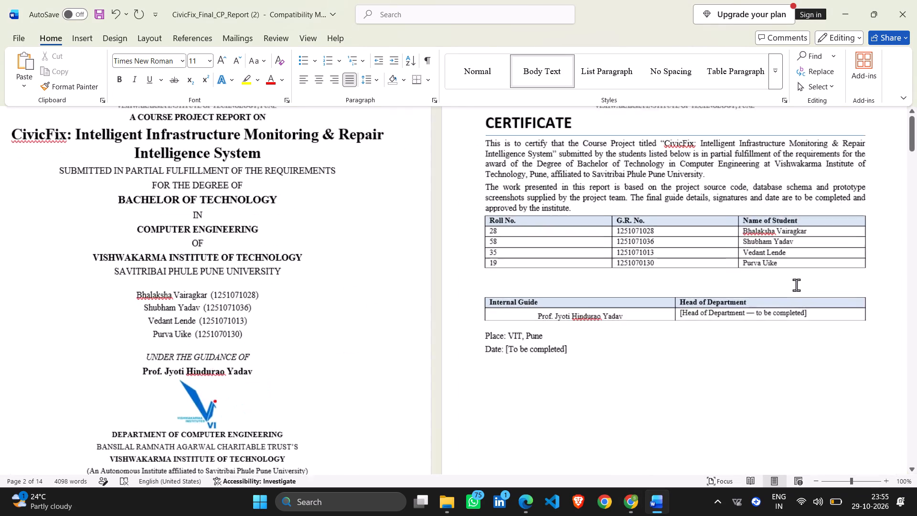
{"action": "scroll", "coordinate": [808, 300], "scroll_direction": "down", "scroll_amount": 1, "text": "ctrl"}
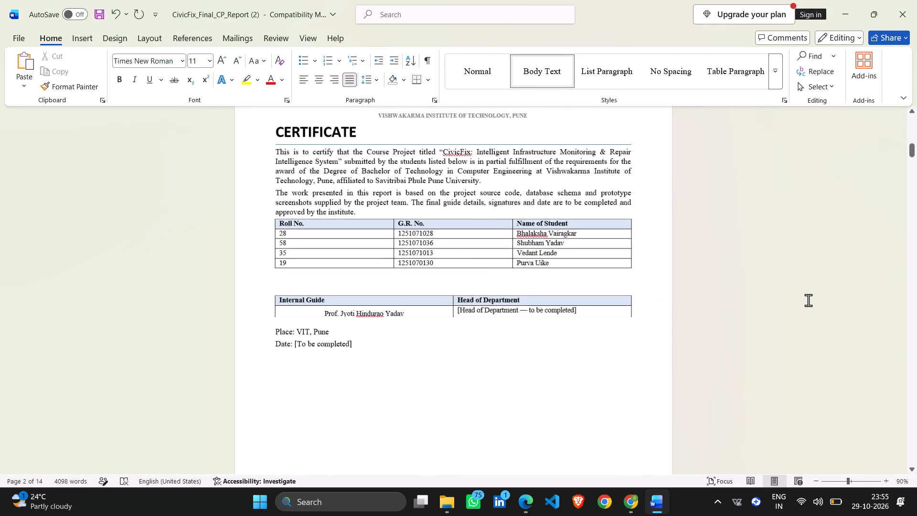
{"action": "scroll", "coordinate": [808, 300], "scroll_direction": "up", "scroll_amount": 1}
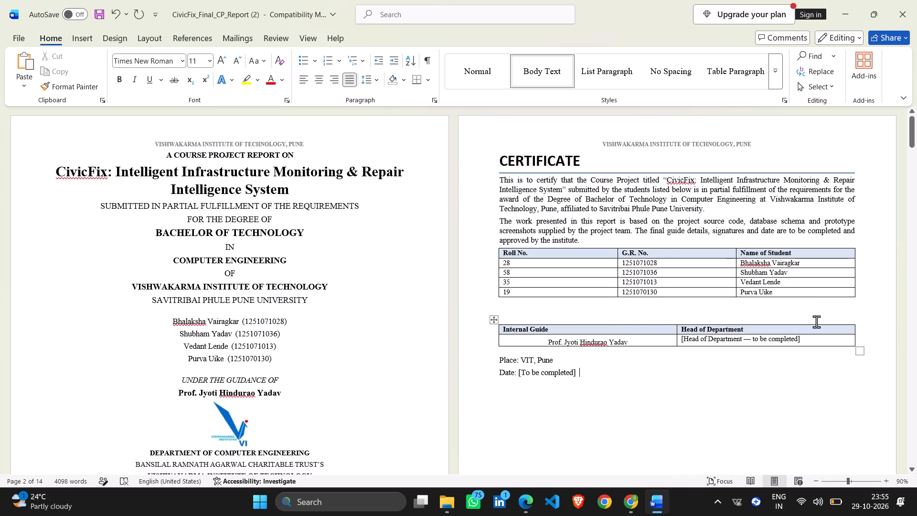
{"action": "scroll", "coordinate": [821, 337], "scroll_direction": "up", "scroll_amount": 2, "text": "ctrl"}
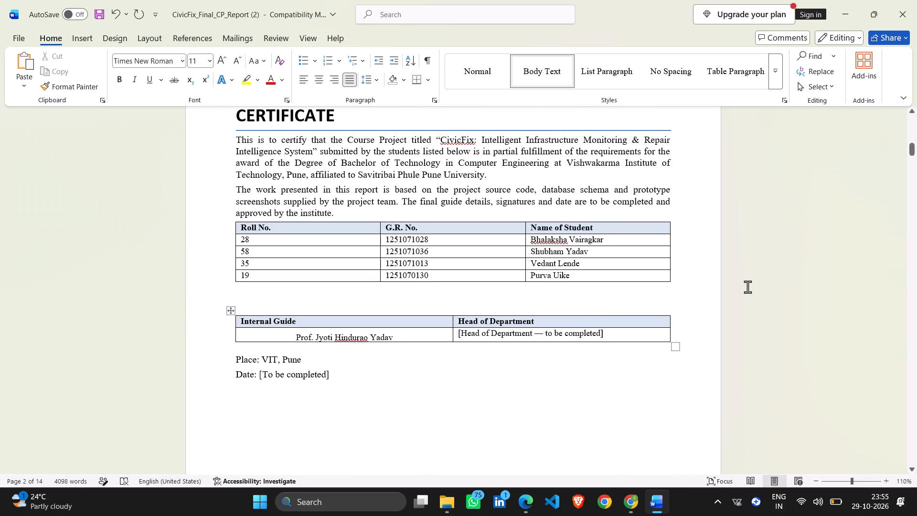
{"action": "scroll", "coordinate": [758, 282], "scroll_direction": "down", "scroll_amount": 1, "text": "ctrl"}
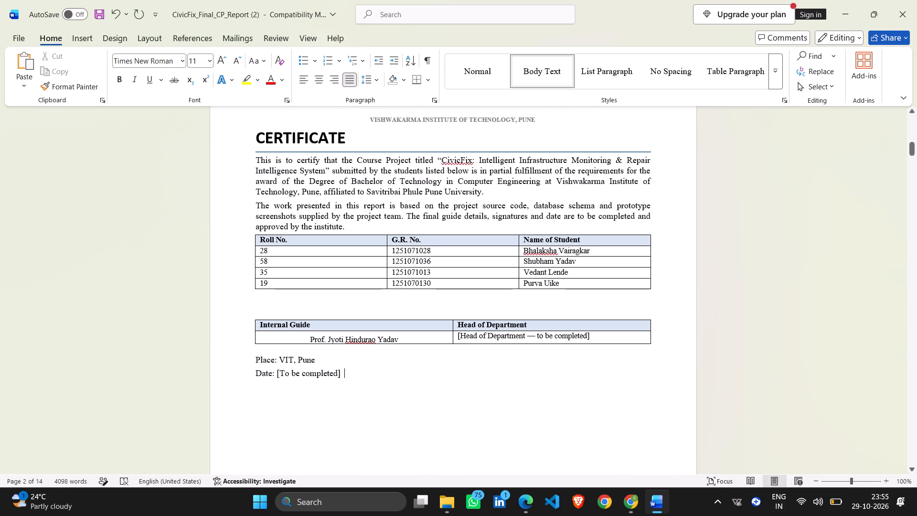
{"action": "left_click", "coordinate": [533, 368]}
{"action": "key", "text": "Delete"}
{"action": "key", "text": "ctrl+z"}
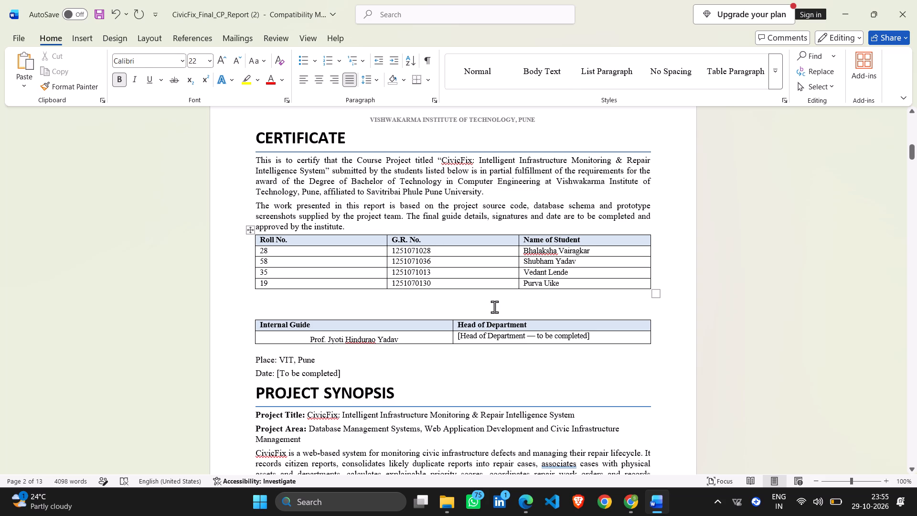
Delete the entire certificate page content, from the CERTIFICATE heading through both tables to the place and date lines.
{"action": "left_click", "coordinate": [664, 210]}
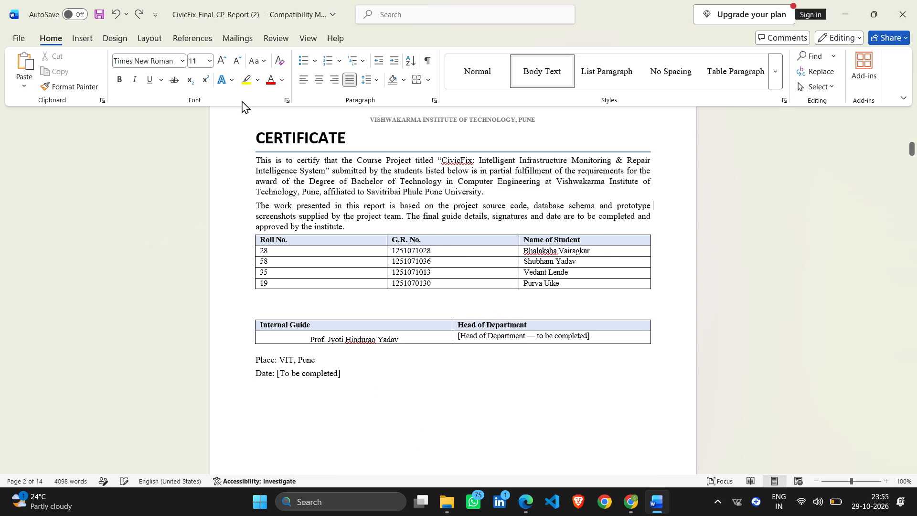
{"action": "left_click_drag", "start_coordinate": [257, 142], "coordinate": [557, 415]}
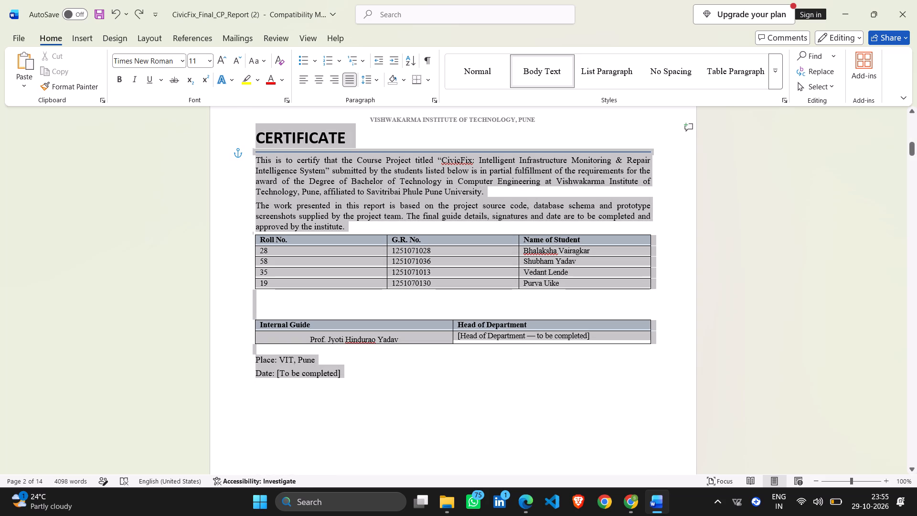
{"action": "key", "text": "Delete"}
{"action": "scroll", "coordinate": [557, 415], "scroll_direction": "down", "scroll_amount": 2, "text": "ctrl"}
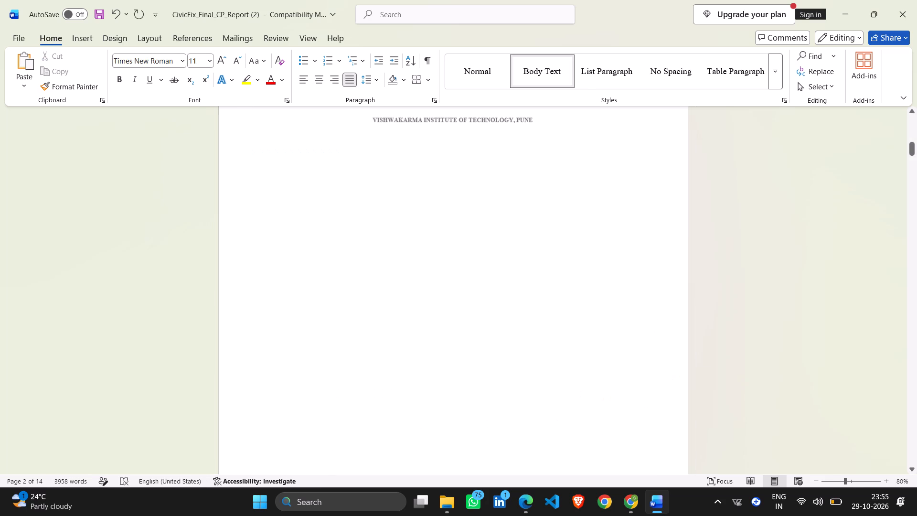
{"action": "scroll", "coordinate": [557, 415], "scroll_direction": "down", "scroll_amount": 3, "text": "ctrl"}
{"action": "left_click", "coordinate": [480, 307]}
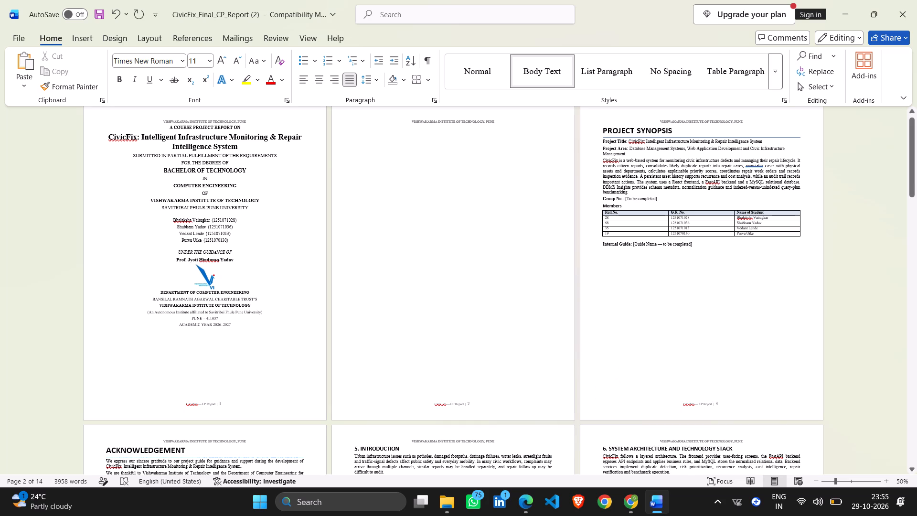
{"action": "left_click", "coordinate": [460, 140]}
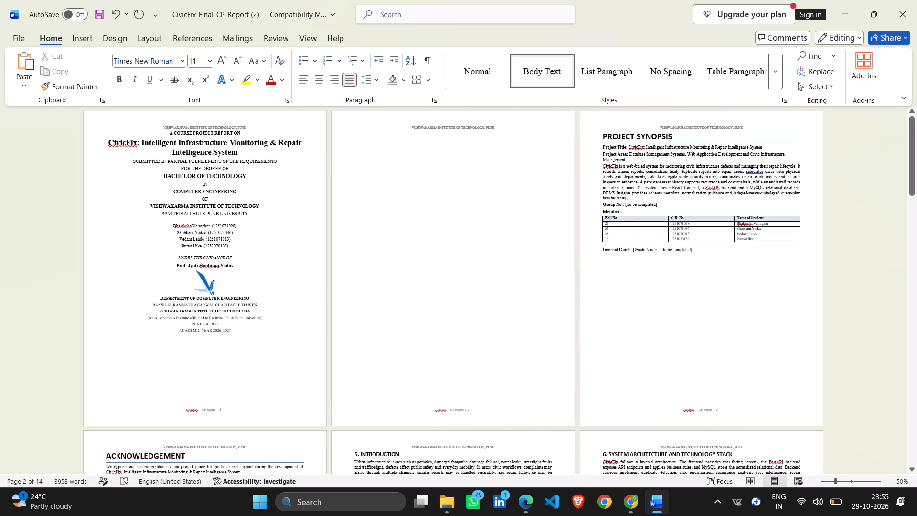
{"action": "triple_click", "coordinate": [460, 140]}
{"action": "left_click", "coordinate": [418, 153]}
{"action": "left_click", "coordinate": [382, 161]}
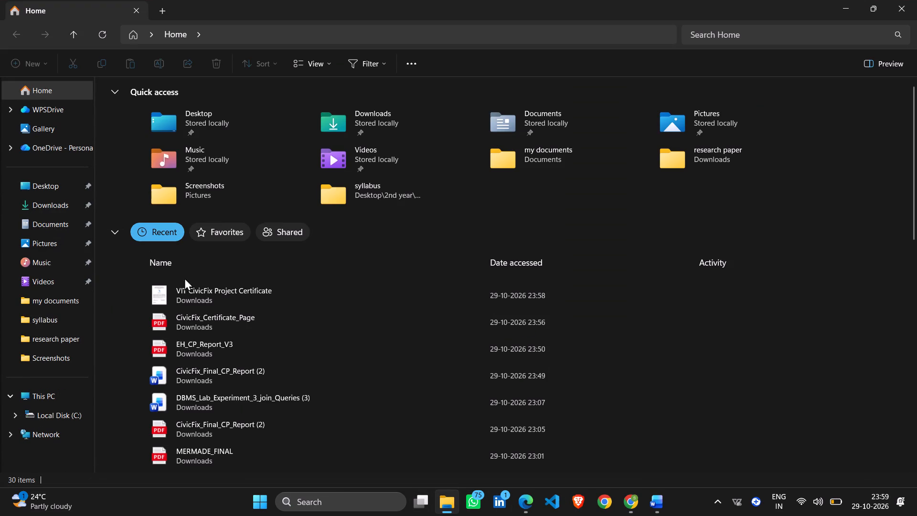
{"action": "left_click", "coordinate": [215, 293]}
{"action": "left_click", "coordinate": [97, 64]}
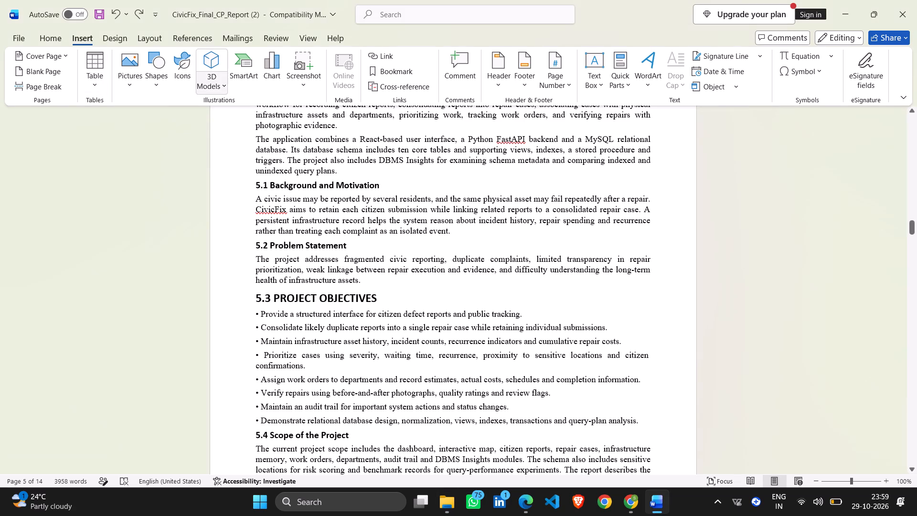
Switch to Word and paste the copied certificate image onto the report's blank second page.
{"action": "scroll", "coordinate": [229, 106], "scroll_direction": "up", "scroll_amount": 2}
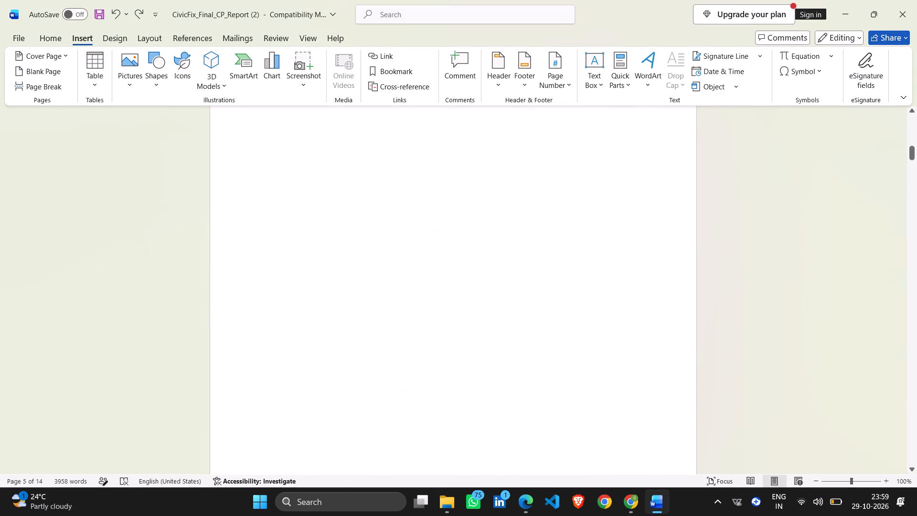
{"action": "scroll", "coordinate": [326, 172], "scroll_direction": "up", "scroll_amount": 1}
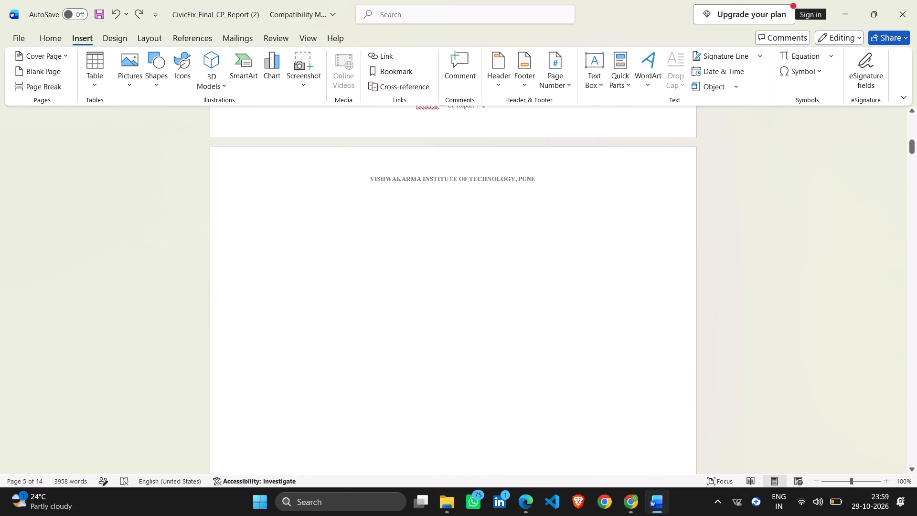
{"action": "left_click", "coordinate": [345, 196]}
{"action": "left_click", "coordinate": [345, 196]}
{"action": "key", "text": "space"}
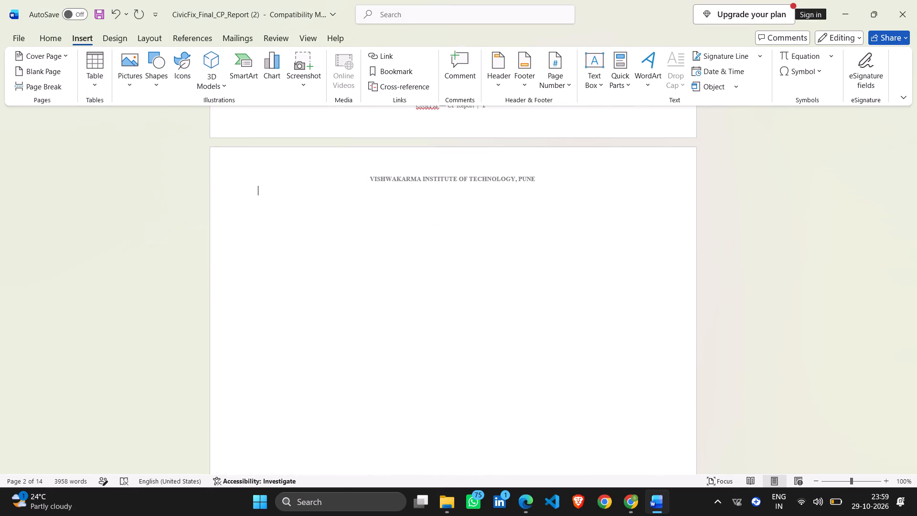
{"action": "key", "text": "ctrl+v"}
Enlarge the pasted certificate image slightly from its upper-right corner, keeping it on the second page.
{"action": "scroll", "coordinate": [182, 222], "scroll_direction": "down", "scroll_amount": 1, "text": "ctrl"}
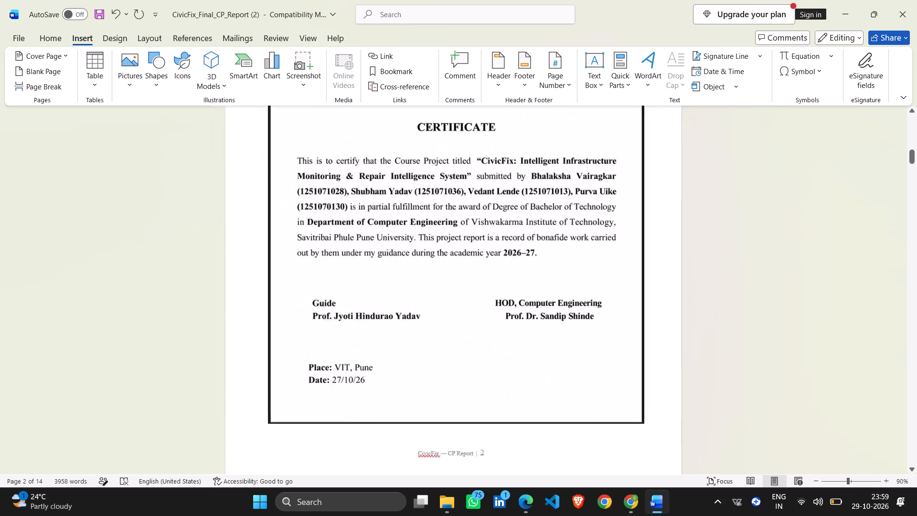
{"action": "scroll", "coordinate": [182, 222], "scroll_direction": "down", "scroll_amount": 3, "text": "ctrl"}
{"action": "scroll", "coordinate": [182, 222], "scroll_direction": "up", "scroll_amount": 1}
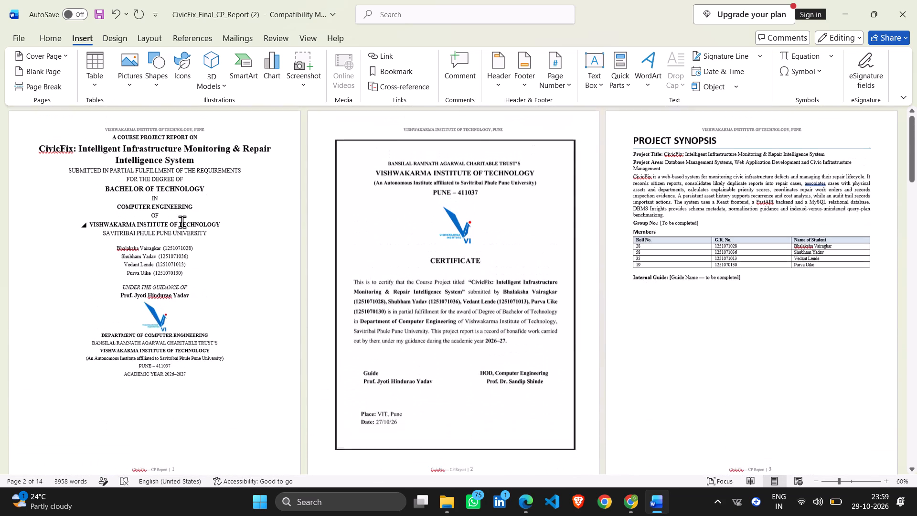
{"action": "scroll", "coordinate": [182, 222], "scroll_direction": "up", "scroll_amount": 1}
{"action": "left_click", "coordinate": [376, 212]}
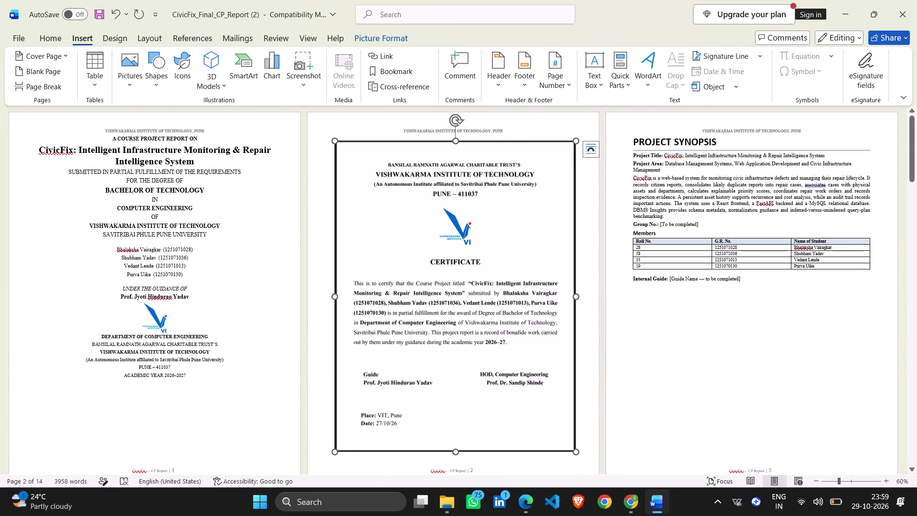
{"action": "left_click_drag", "start_coordinate": [575, 139], "coordinate": [577, 134]}
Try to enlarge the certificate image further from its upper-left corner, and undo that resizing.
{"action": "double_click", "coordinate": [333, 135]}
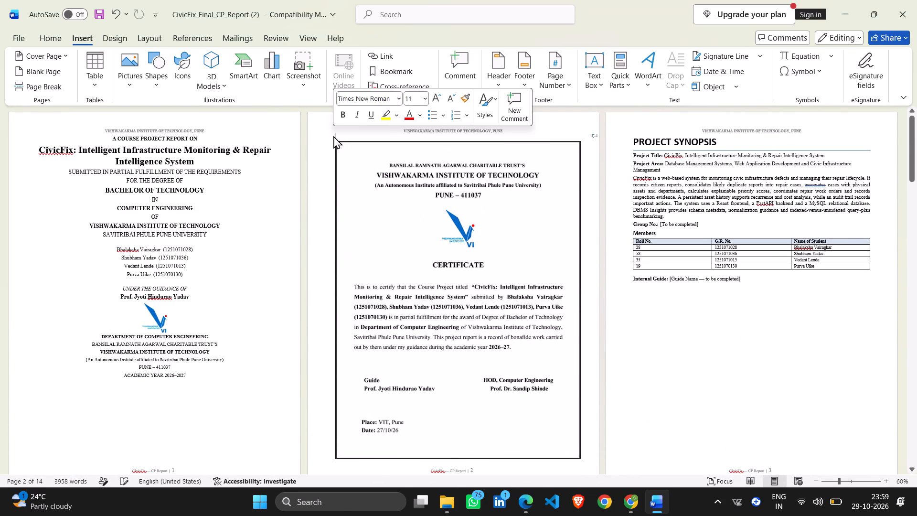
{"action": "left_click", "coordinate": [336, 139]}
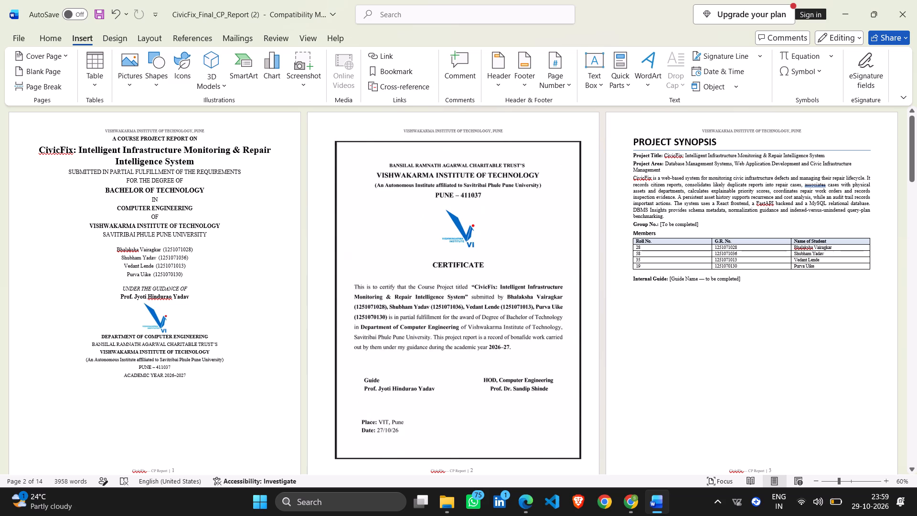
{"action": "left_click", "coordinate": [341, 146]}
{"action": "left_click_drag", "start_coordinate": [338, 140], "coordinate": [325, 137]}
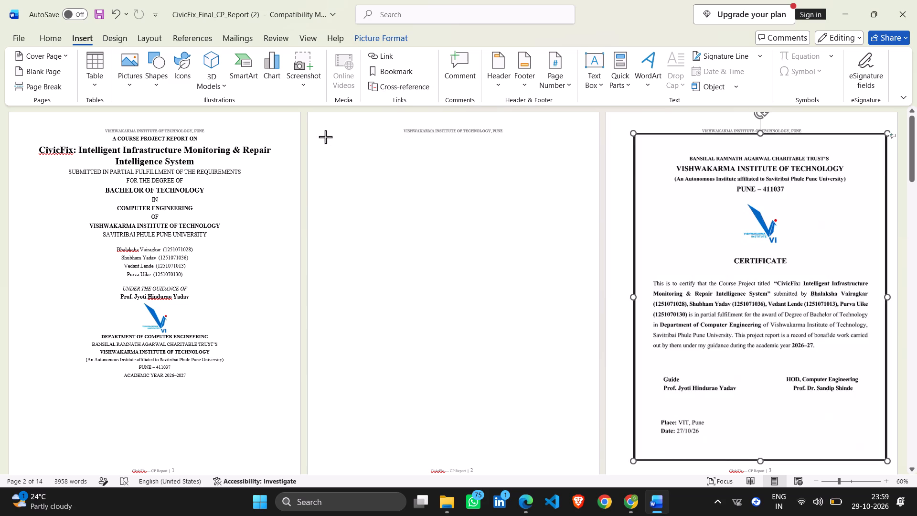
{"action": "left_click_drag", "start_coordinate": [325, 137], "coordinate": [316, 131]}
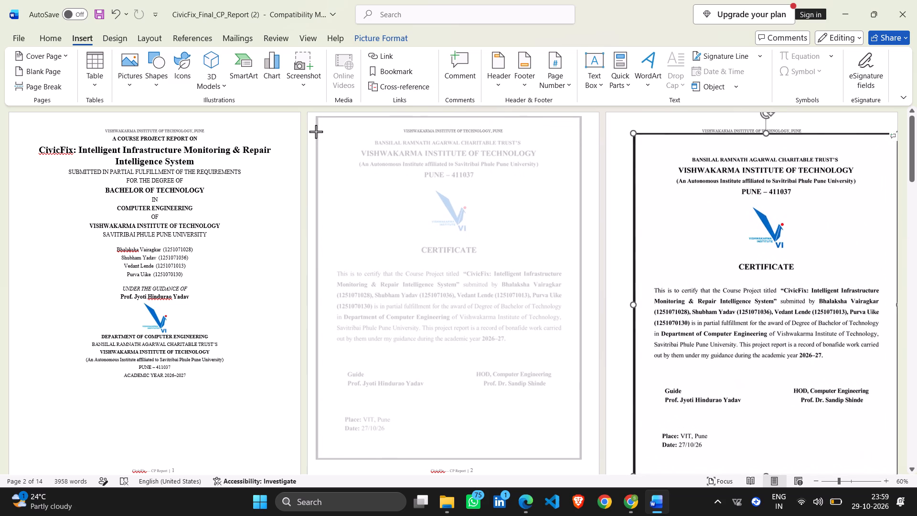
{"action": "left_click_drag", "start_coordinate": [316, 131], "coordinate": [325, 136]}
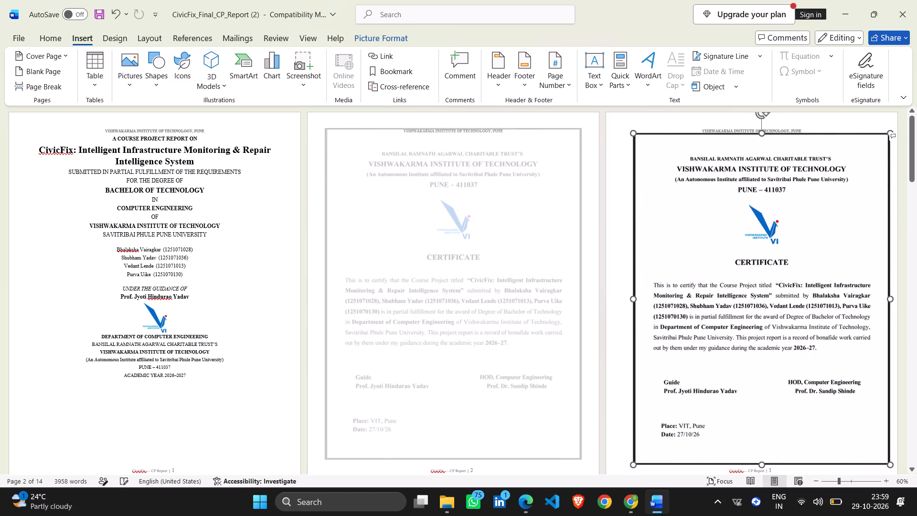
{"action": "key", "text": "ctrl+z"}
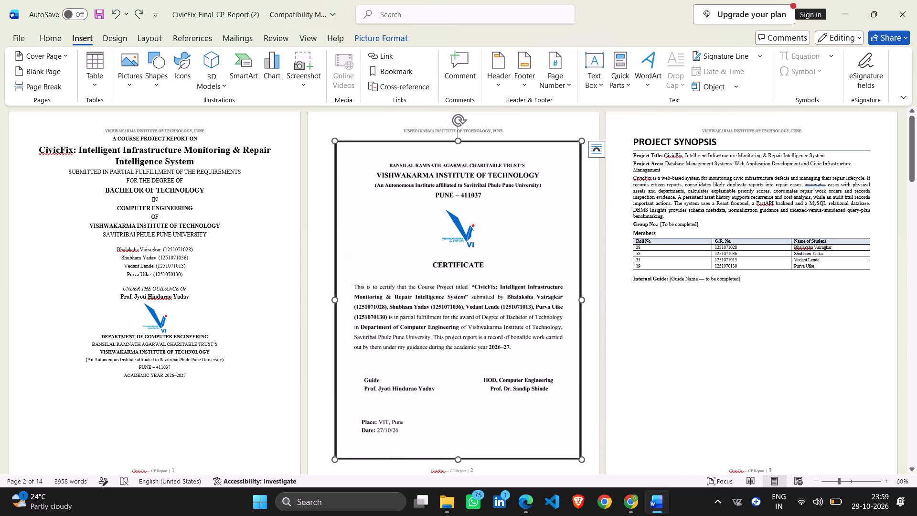
Enlarge the certificate image on the second page a little more from its upper-right corner.
{"action": "scroll", "coordinate": [478, 288], "scroll_direction": "up", "scroll_amount": 1, "text": "ctrl"}
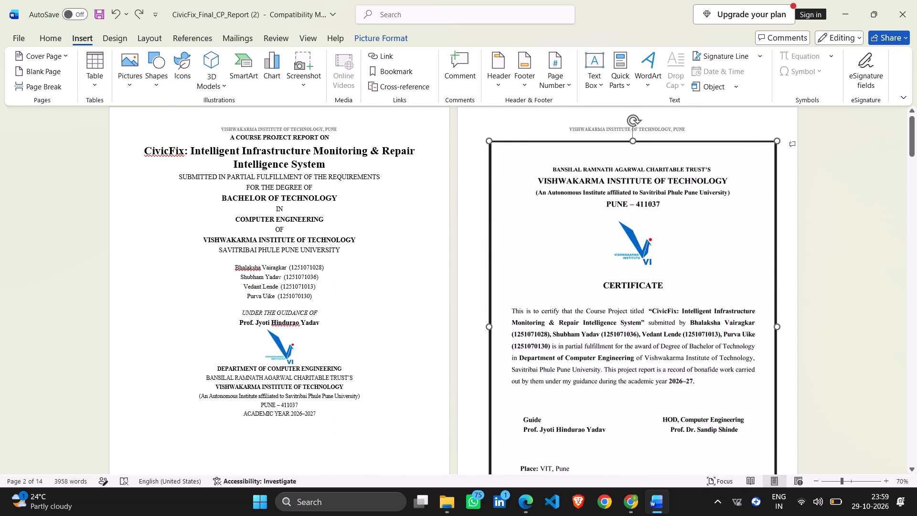
{"action": "left_click", "coordinate": [781, 138]}
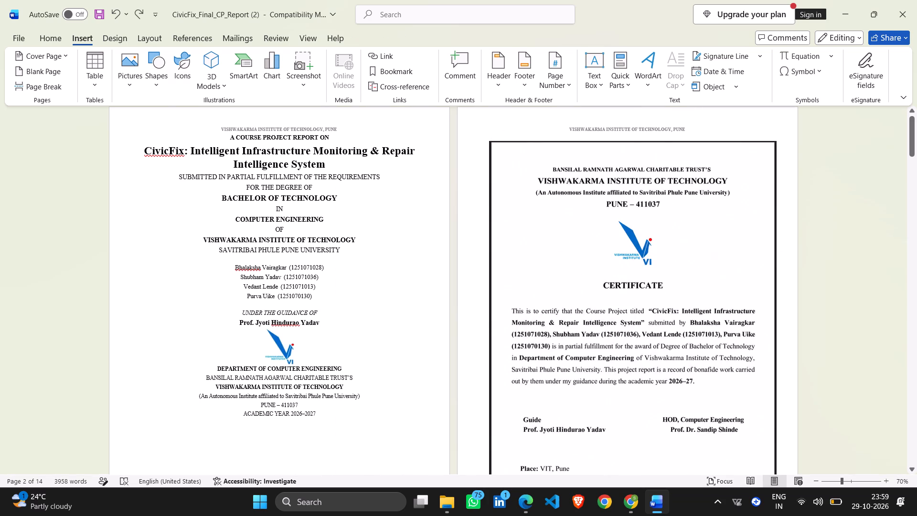
{"action": "left_click", "coordinate": [752, 161]}
{"action": "left_click_drag", "start_coordinate": [777, 142], "coordinate": [779, 134]}
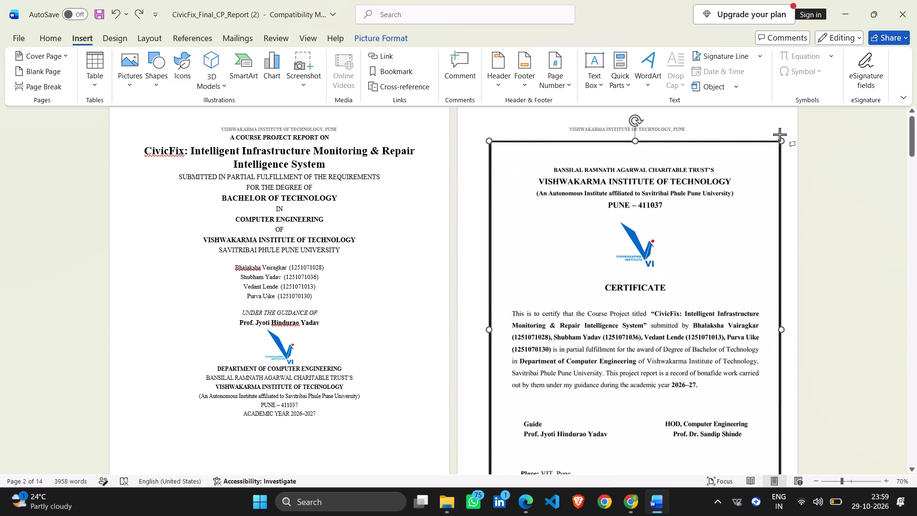
Shrink the certificate image on the second page from its upper-right corner and adjust its height from the top edge.
{"action": "left_click_drag", "start_coordinate": [779, 134], "coordinate": [760, 159]}
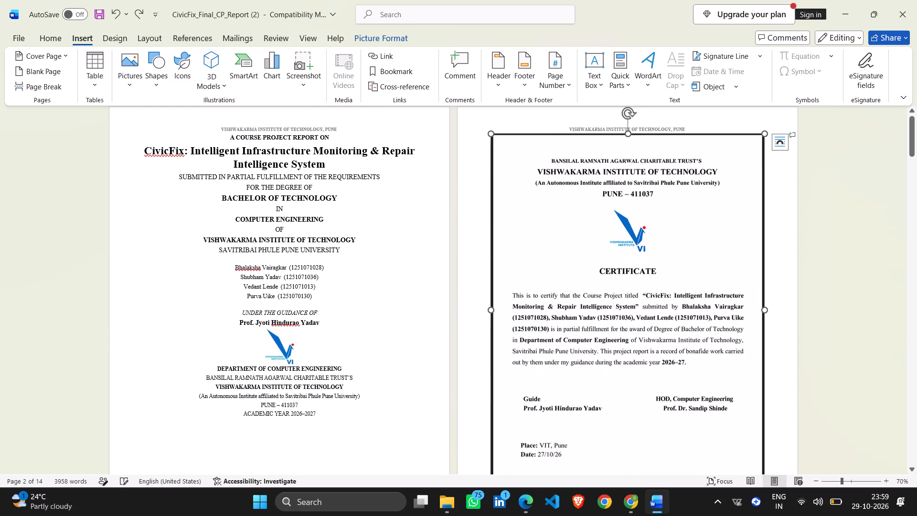
{"action": "left_click_drag", "start_coordinate": [628, 134], "coordinate": [628, 125]}
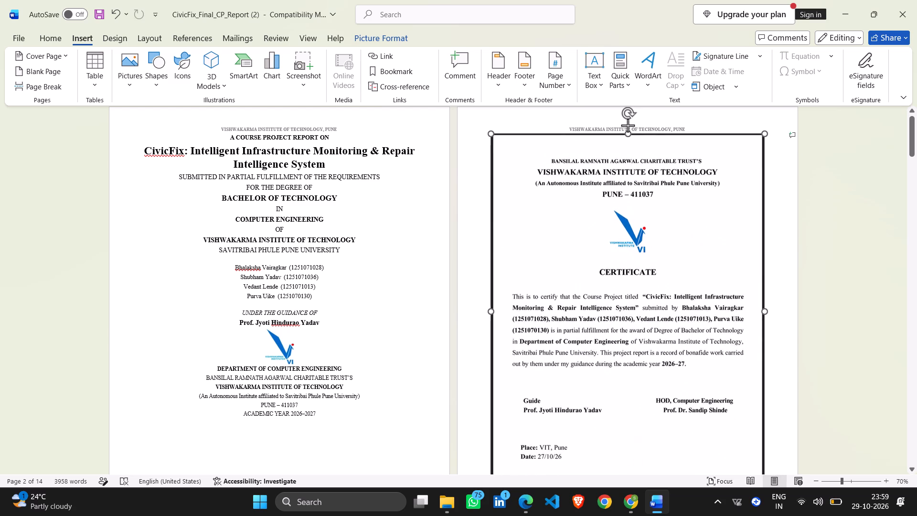
{"action": "left_click_drag", "start_coordinate": [628, 125], "coordinate": [632, 142]}
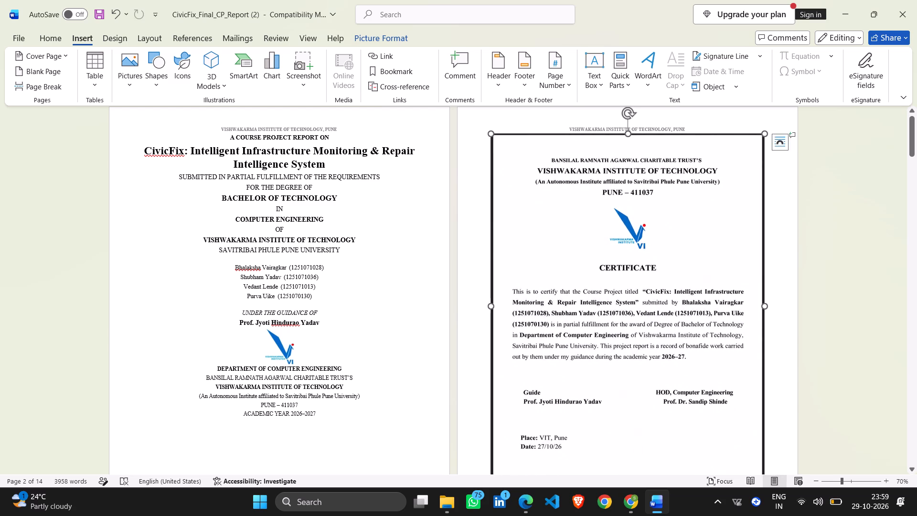
Stretch the certificate image's height until its lower border nearly reaches the bottom of the second page, and deselect it.
{"action": "scroll", "coordinate": [725, 262], "scroll_direction": "down", "scroll_amount": 2, "text": "ctrl"}
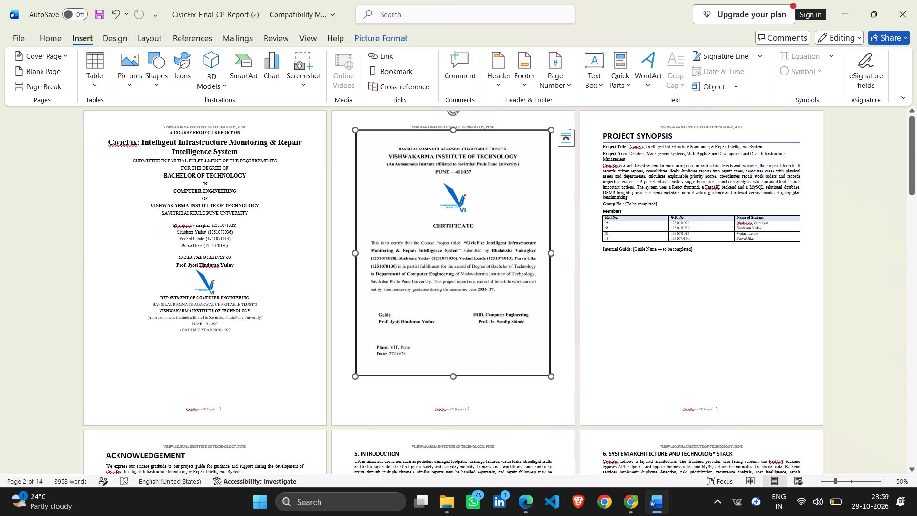
{"action": "left_click_drag", "start_coordinate": [450, 377], "coordinate": [448, 389]}
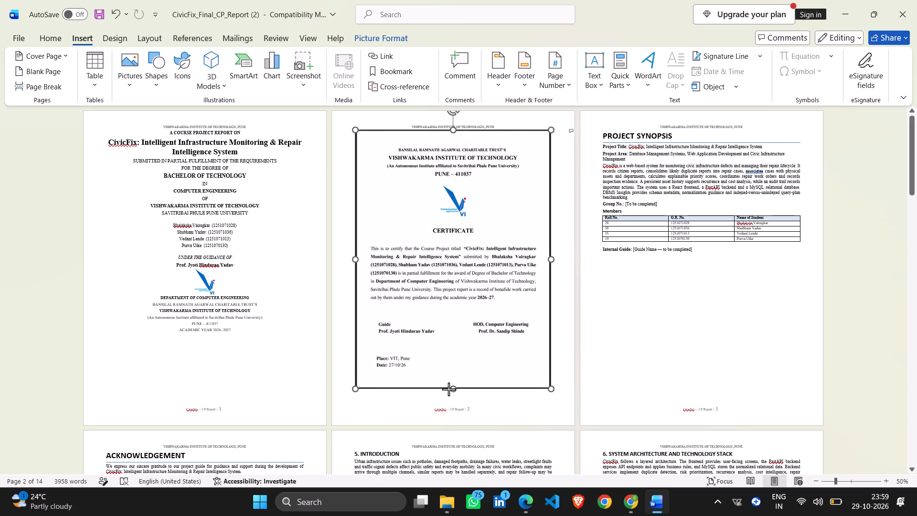
{"action": "left_click_drag", "start_coordinate": [448, 389], "coordinate": [449, 406]}
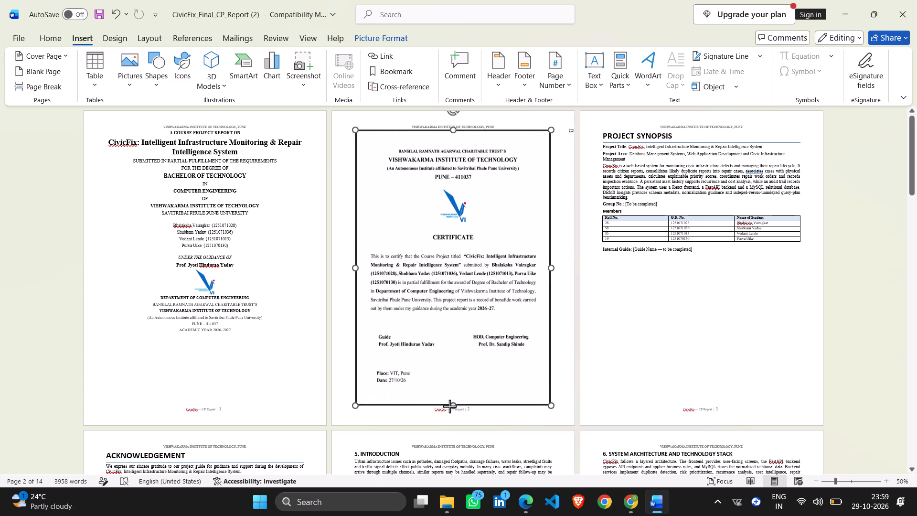
{"action": "left_click_drag", "start_coordinate": [449, 406], "coordinate": [449, 417]}
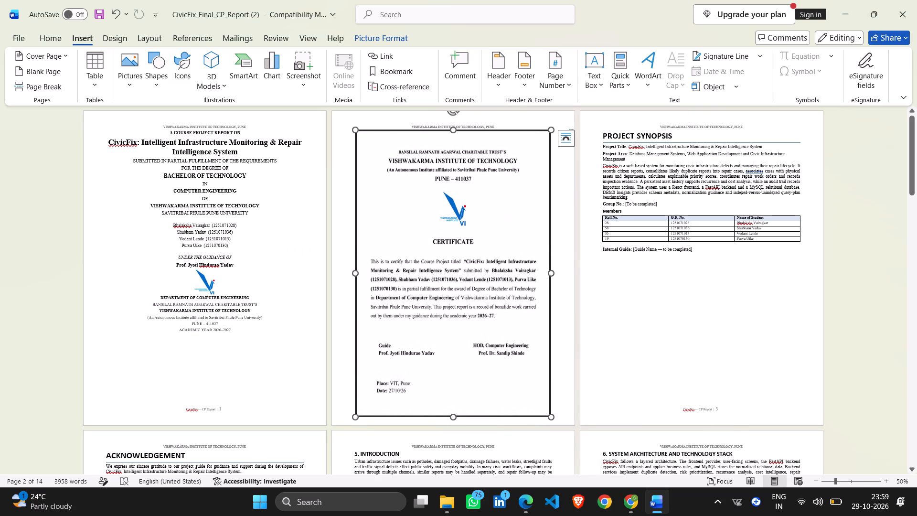
{"action": "left_click_drag", "start_coordinate": [450, 129], "coordinate": [450, 125]}
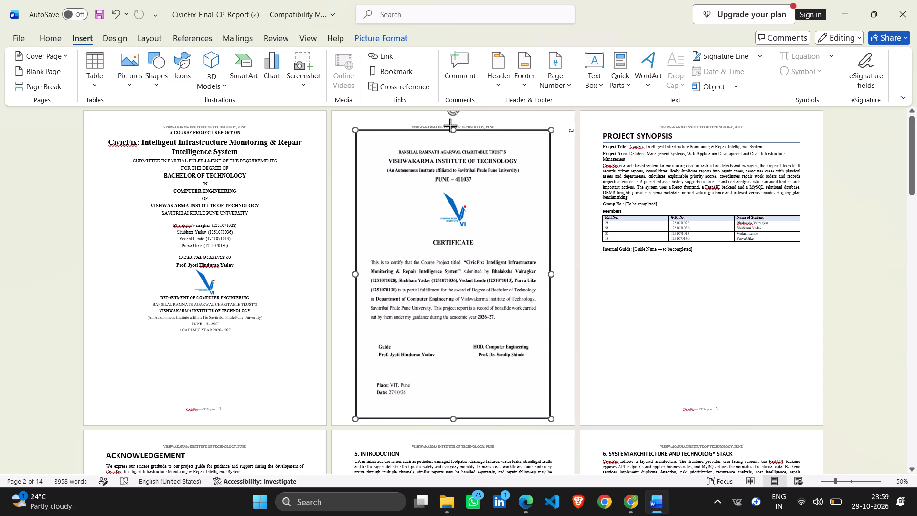
{"action": "left_click_drag", "start_coordinate": [450, 125], "coordinate": [450, 124]}
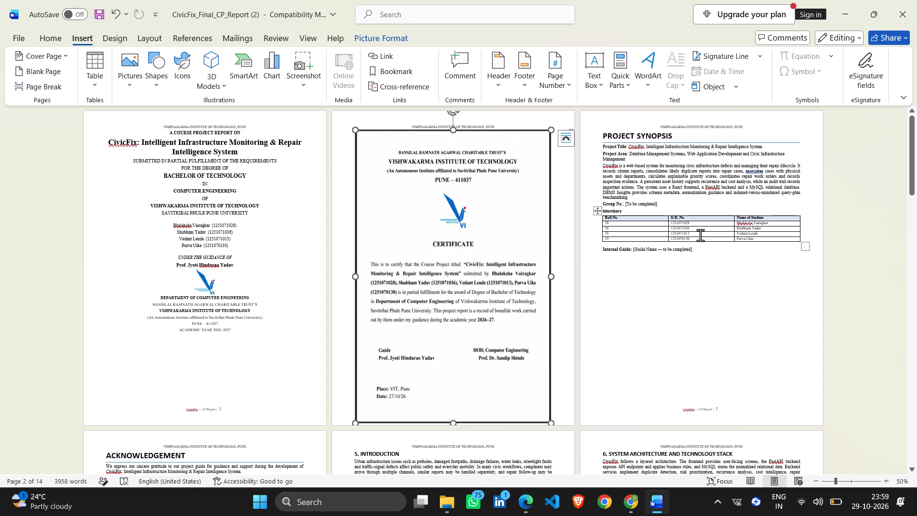
{"action": "left_click", "coordinate": [873, 215]}
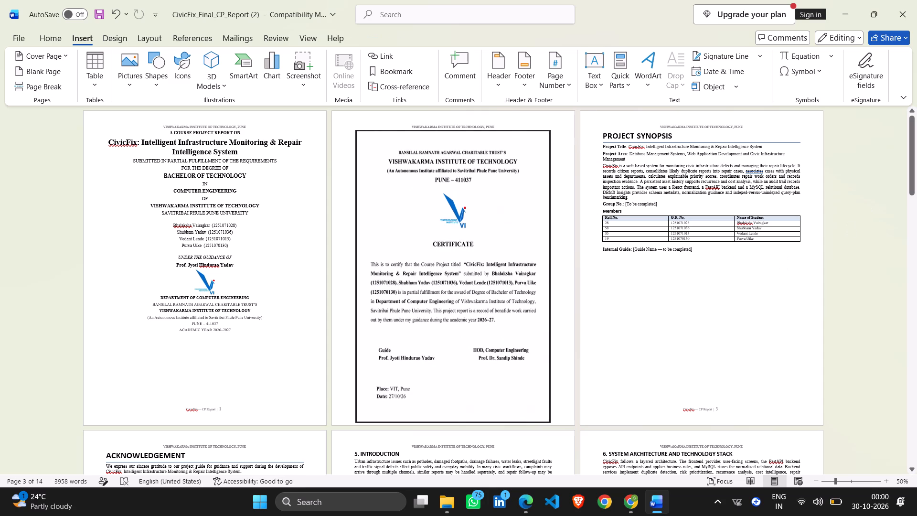
Capture a screen snip of the full second page with the certificate.
{"action": "key", "text": "shift+super+s"}
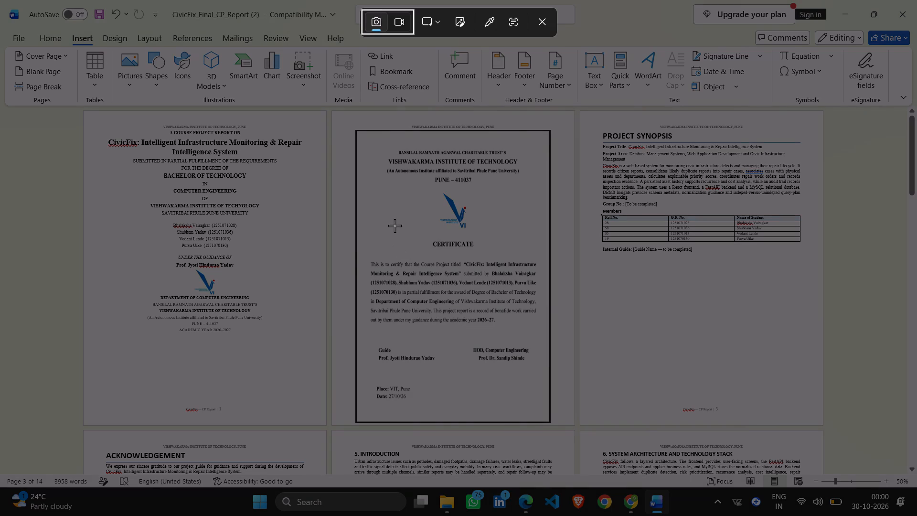
{"action": "left_click_drag", "start_coordinate": [331, 108], "coordinate": [574, 424]}
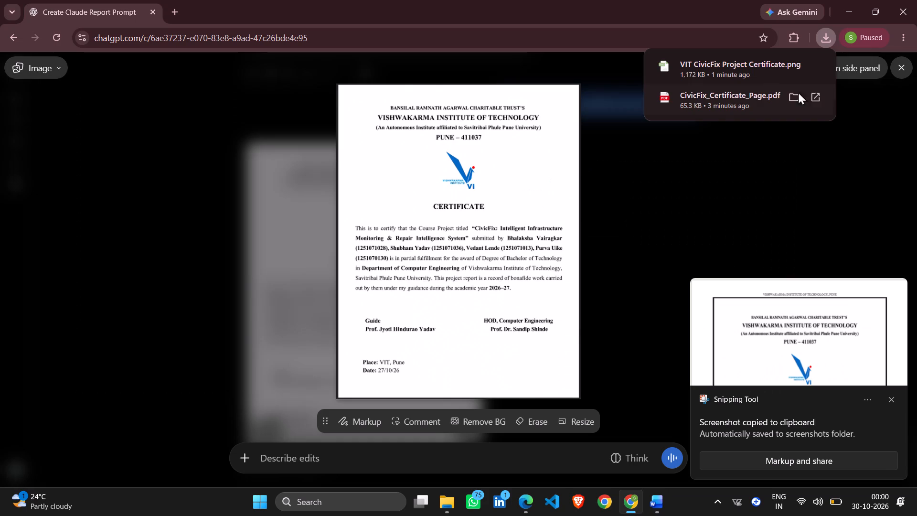
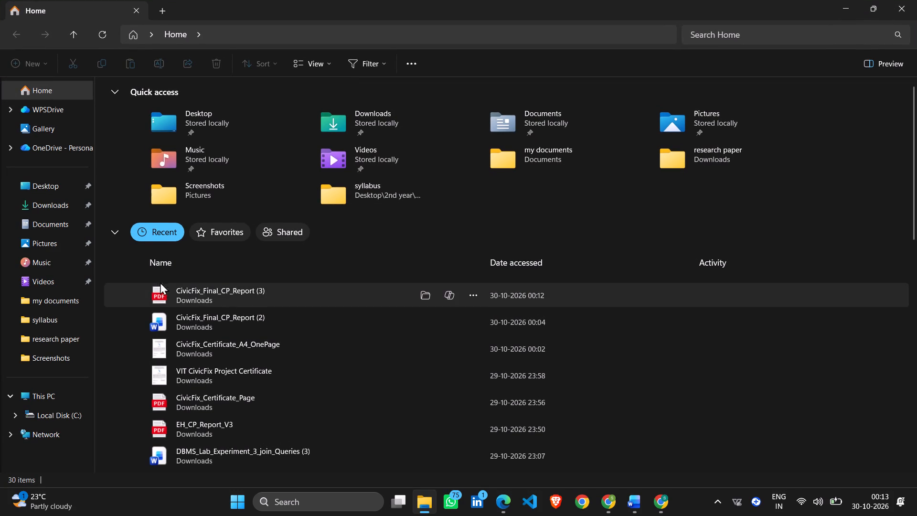
{"action": "double_click", "coordinate": [70, 202]}
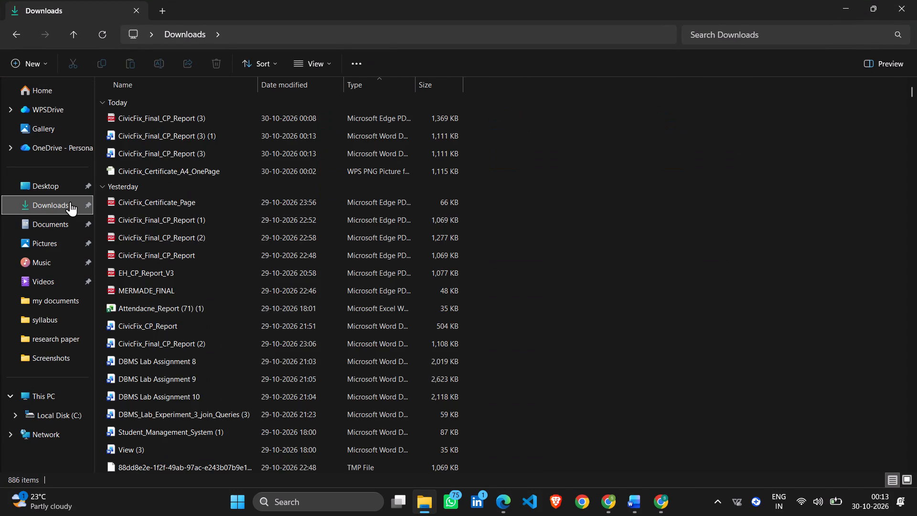
{"action": "double_click", "coordinate": [281, 134]}
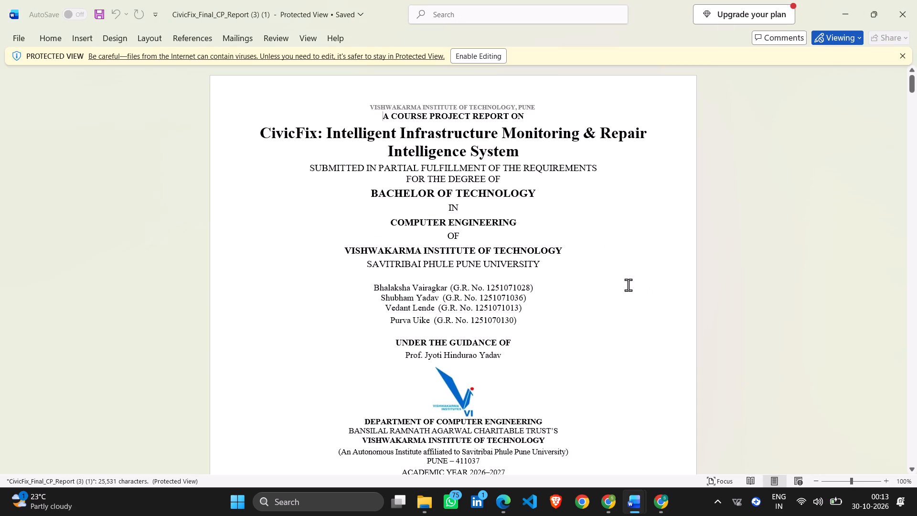
Go to the Acknowledgement page of the report and enable editing of the protected document.
{"action": "scroll", "coordinate": [628, 285], "scroll_direction": "down", "scroll_amount": 1}
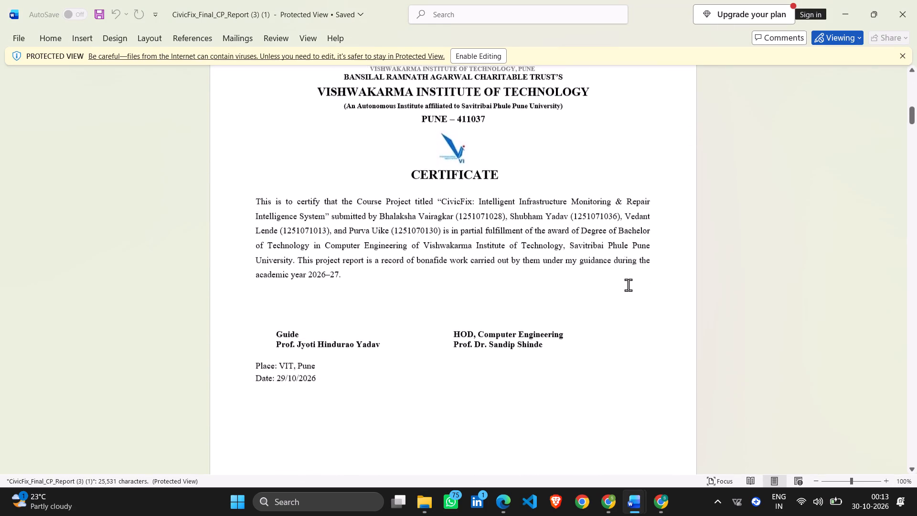
{"action": "scroll", "coordinate": [628, 285], "scroll_direction": "down", "scroll_amount": 1}
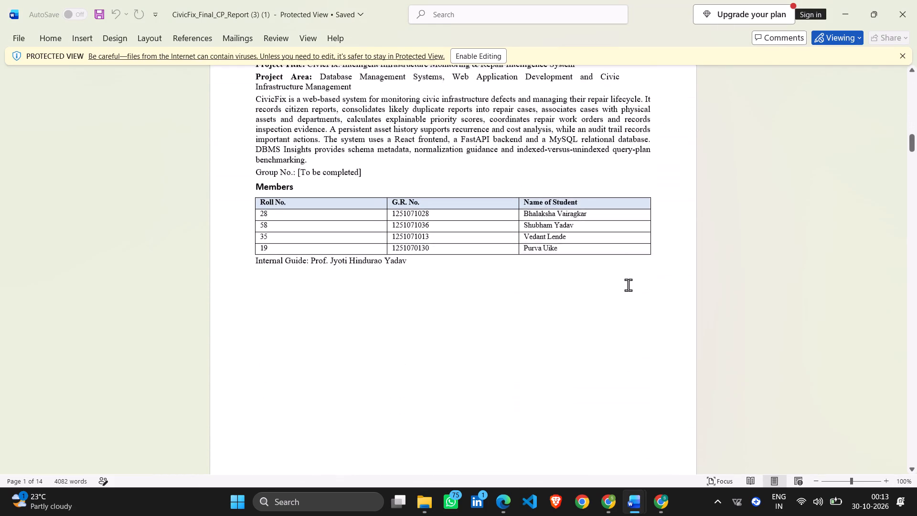
{"action": "scroll", "coordinate": [628, 285], "scroll_direction": "down", "scroll_amount": 1}
{"action": "scroll", "coordinate": [628, 285], "scroll_direction": "down", "scroll_amount": 2, "text": "ctrl"}
{"action": "scroll", "coordinate": [628, 285], "scroll_direction": "down", "scroll_amount": 1}
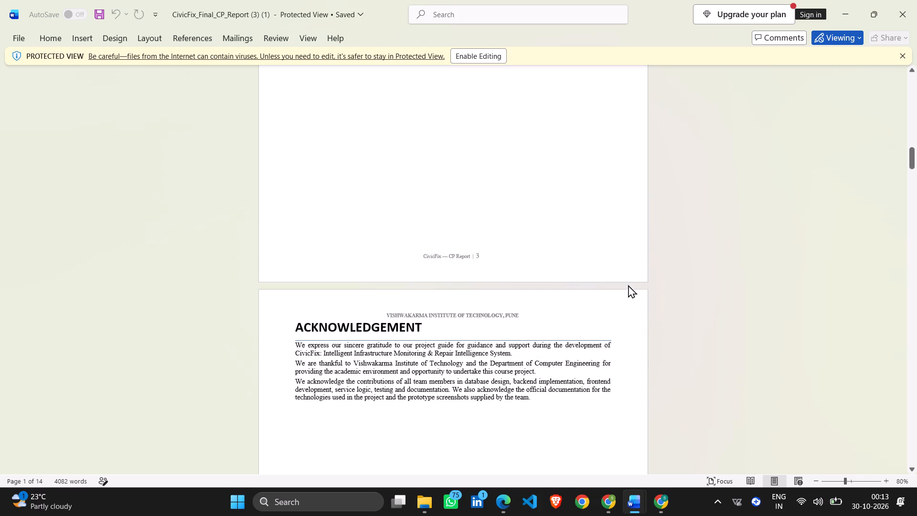
{"action": "scroll", "coordinate": [628, 285], "scroll_direction": "down", "scroll_amount": 1}
{"action": "left_click", "coordinate": [299, 306]}
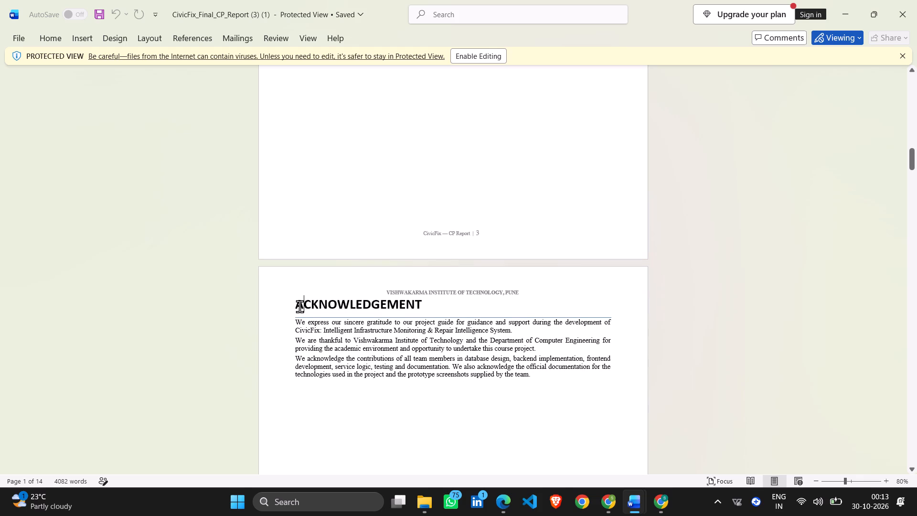
{"action": "left_click", "coordinate": [296, 306]}
{"action": "key", "text": "BackSpace"}
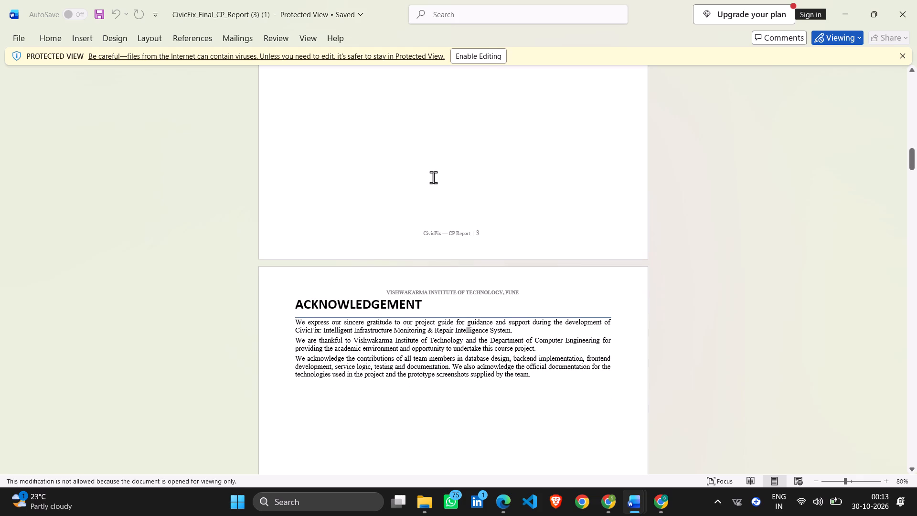
{"action": "left_click", "coordinate": [489, 63]}
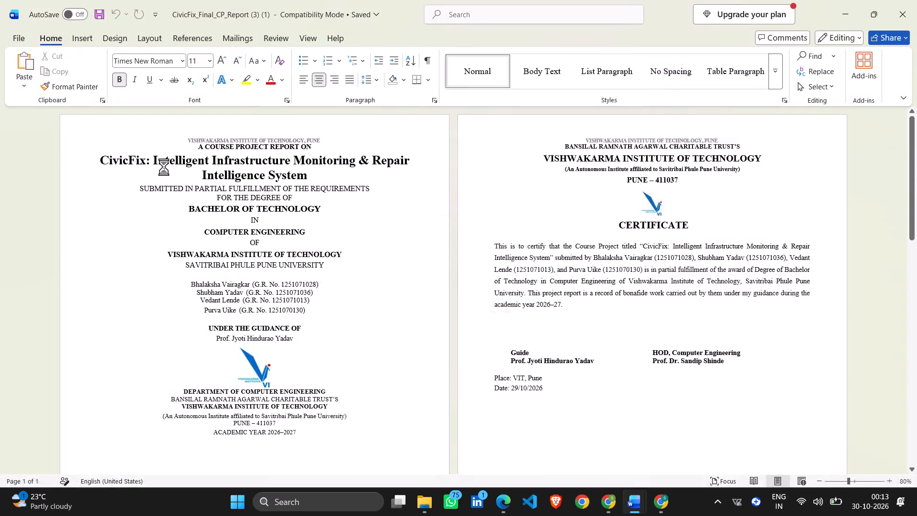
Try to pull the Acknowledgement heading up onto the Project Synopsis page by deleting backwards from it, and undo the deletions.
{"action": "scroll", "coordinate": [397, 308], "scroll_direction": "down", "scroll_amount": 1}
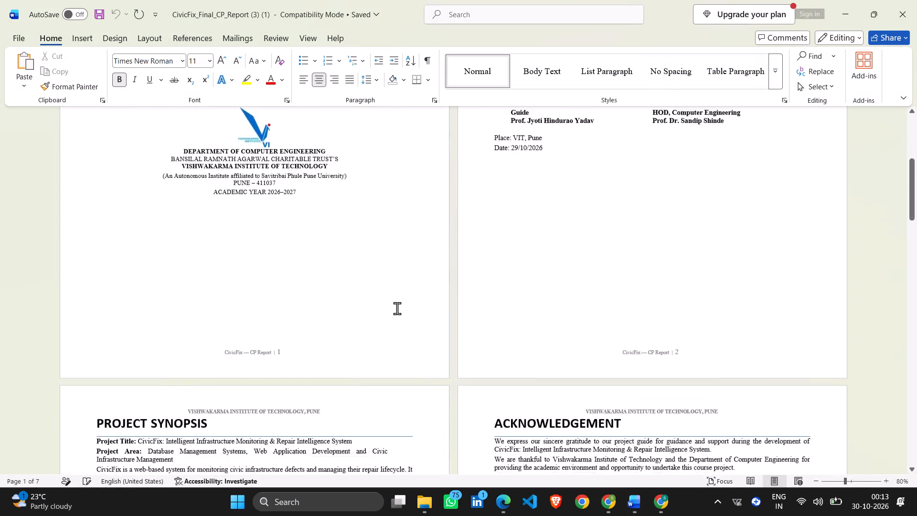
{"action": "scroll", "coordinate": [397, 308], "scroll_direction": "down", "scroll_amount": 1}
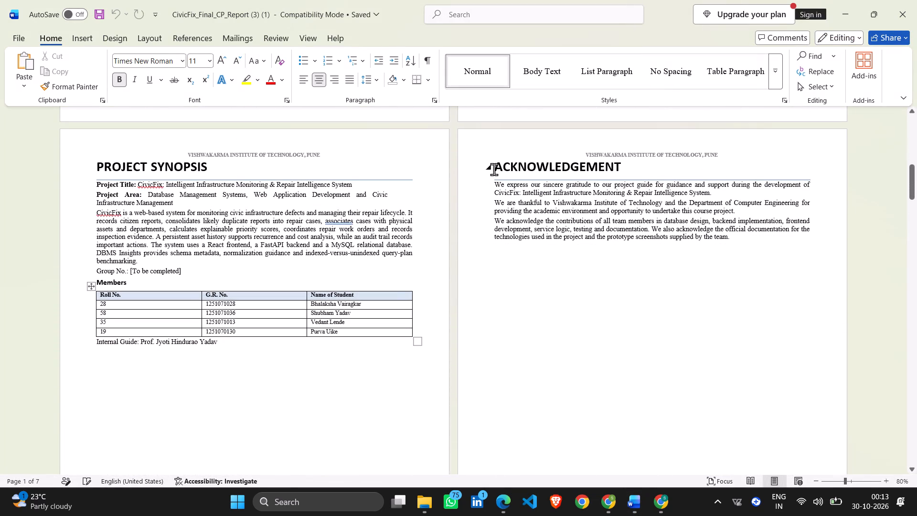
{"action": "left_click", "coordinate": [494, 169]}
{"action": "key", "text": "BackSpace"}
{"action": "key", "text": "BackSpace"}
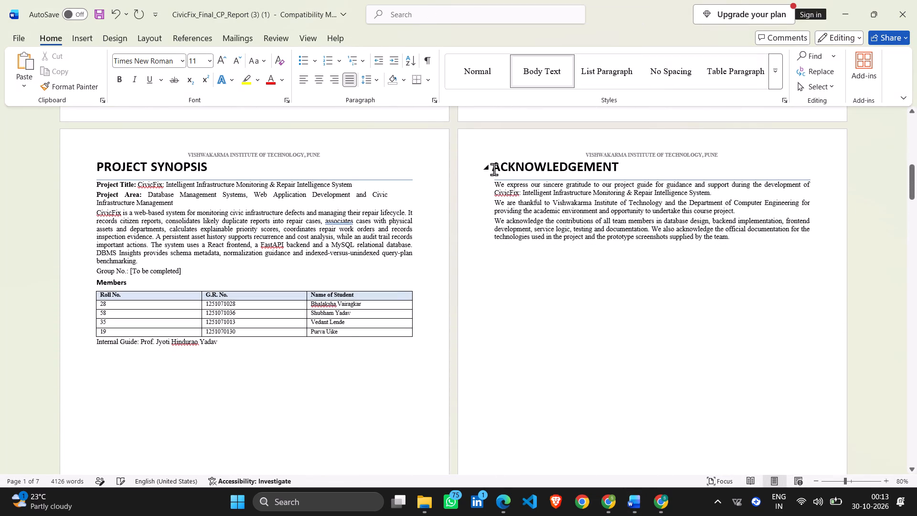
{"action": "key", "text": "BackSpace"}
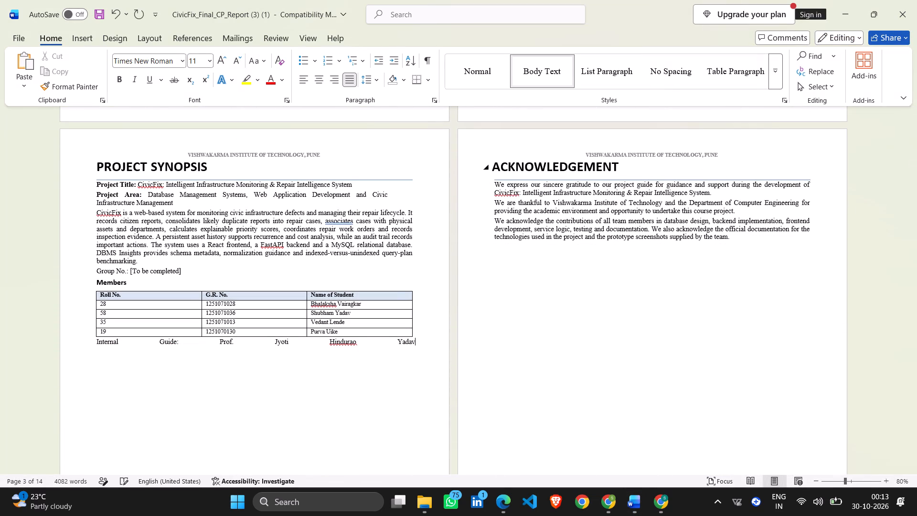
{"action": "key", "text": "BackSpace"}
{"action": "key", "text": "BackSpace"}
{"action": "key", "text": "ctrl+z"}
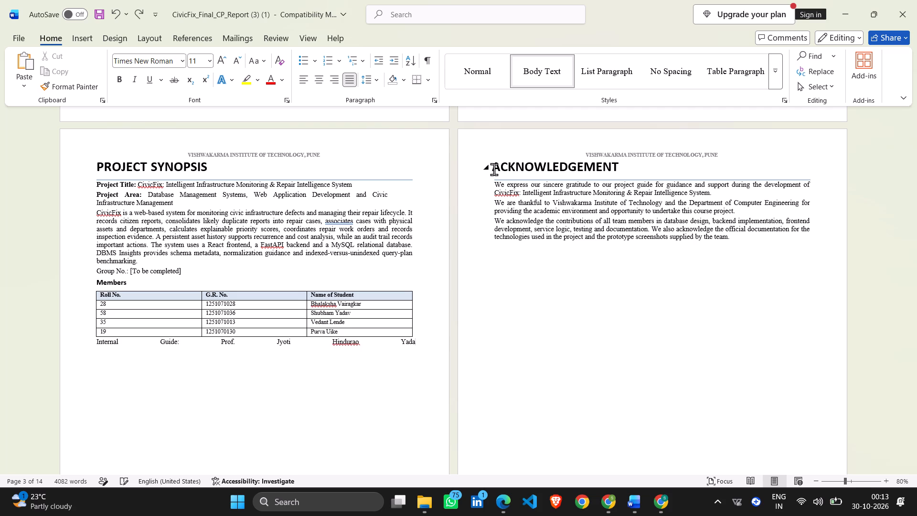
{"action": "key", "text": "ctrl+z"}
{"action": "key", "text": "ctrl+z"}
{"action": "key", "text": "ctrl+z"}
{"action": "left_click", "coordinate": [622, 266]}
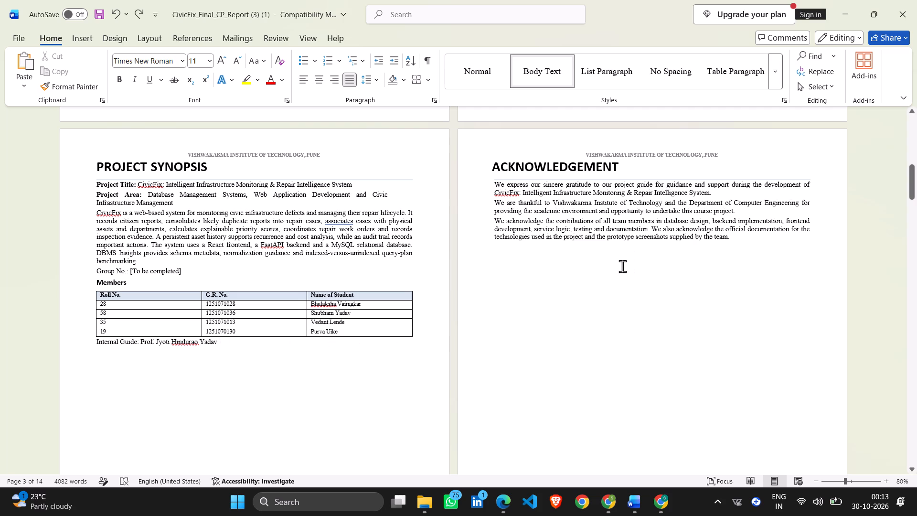
Move the whole Acknowledgement section onto the Project Synopsis page, two lines below the internal guide line, and check the page layout.
{"action": "left_click_drag", "start_coordinate": [494, 164], "coordinate": [711, 237]}
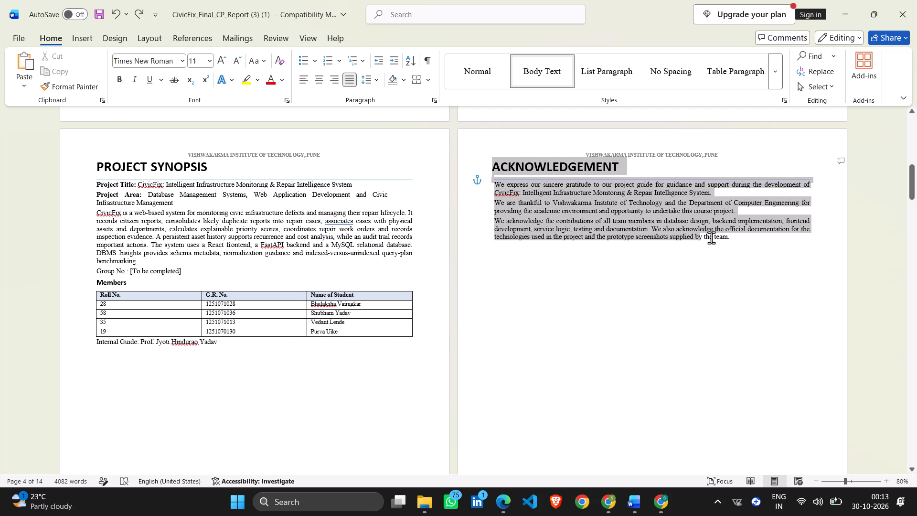
{"action": "left_click_drag", "start_coordinate": [711, 237], "coordinate": [755, 242]}
{"action": "key", "text": "ctrl+x"}
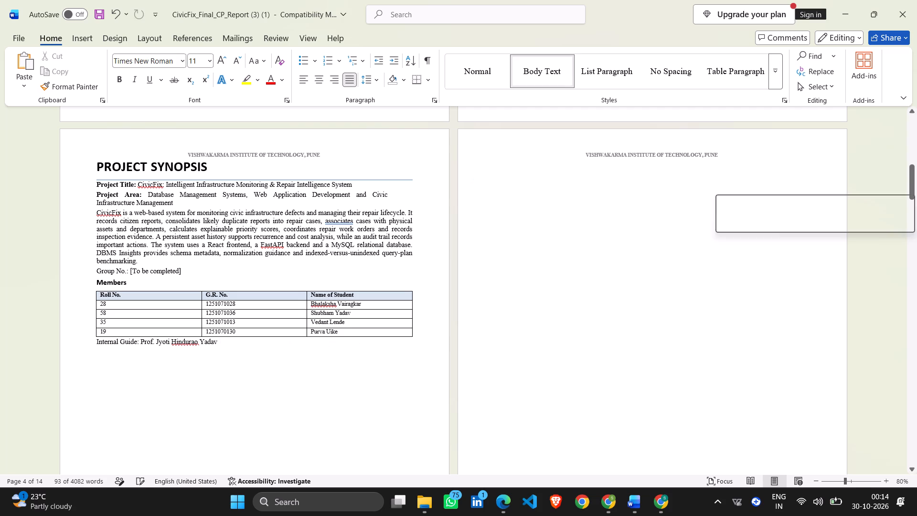
{"action": "left_click", "coordinate": [279, 348]}
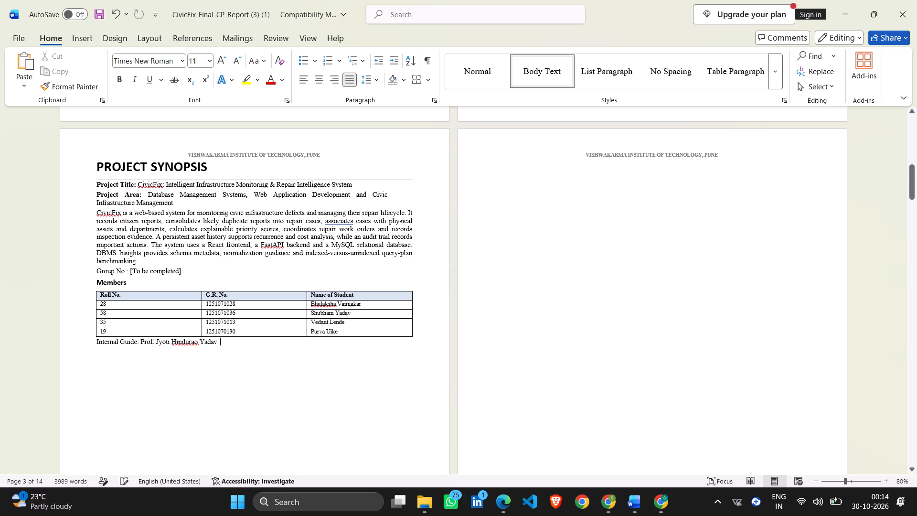
{"action": "key", "text": "Return"}
{"action": "key", "text": "Return"}
{"action": "key", "text": "ctrl+v"}
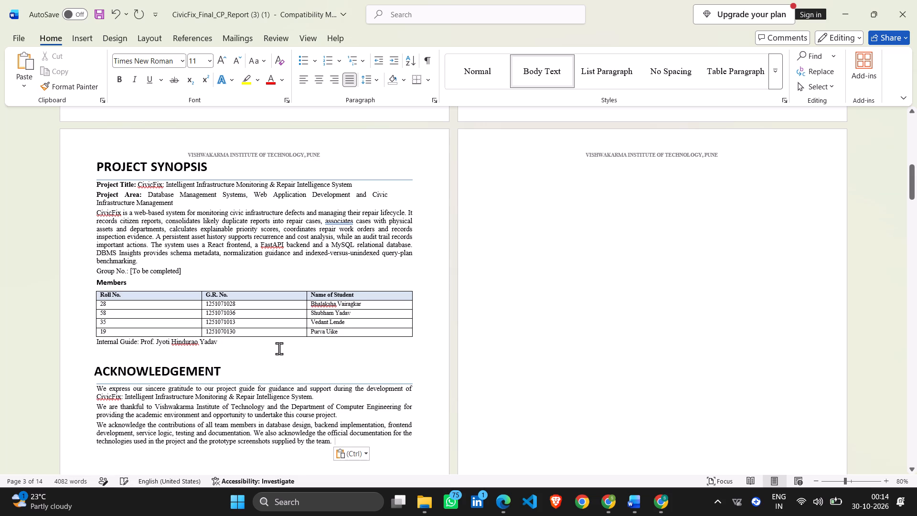
{"action": "left_click", "coordinate": [241, 372]}
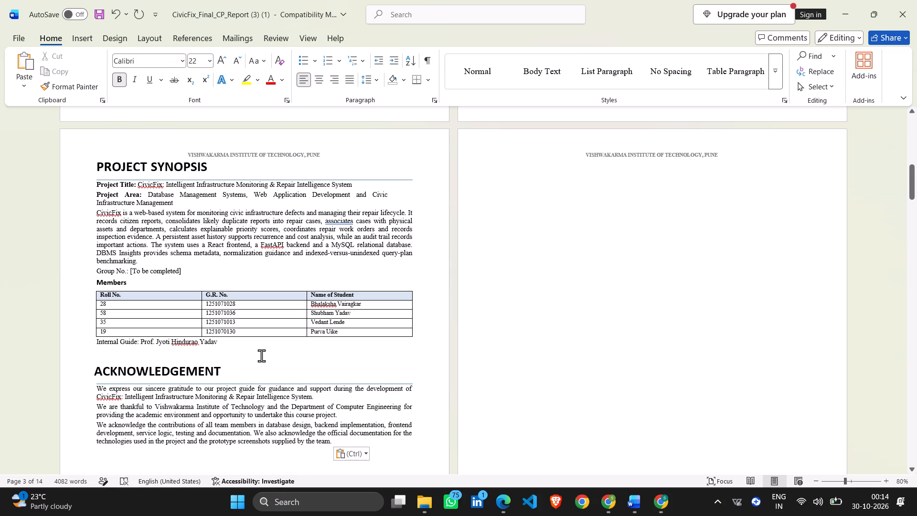
{"action": "left_click", "coordinate": [602, 267]}
{"action": "scroll", "coordinate": [602, 267], "scroll_direction": "down", "scroll_amount": 3, "text": "ctrl"}
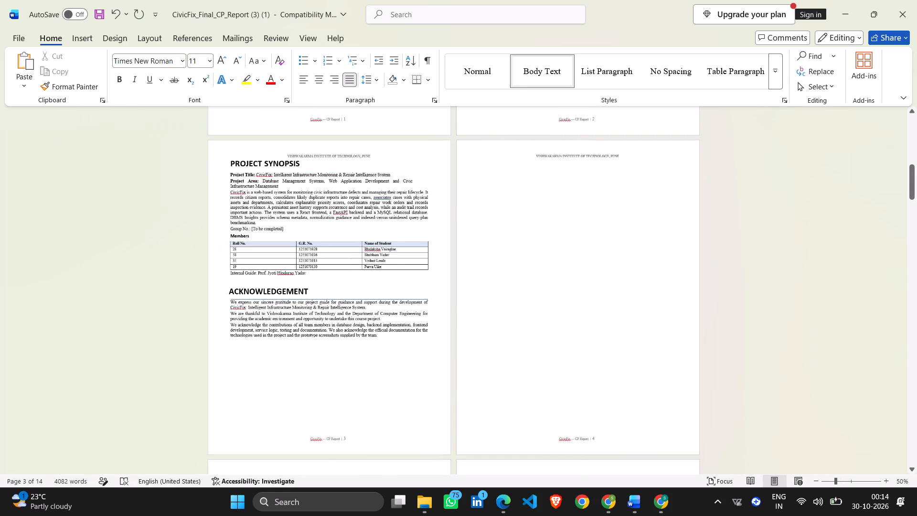
{"action": "scroll", "coordinate": [470, 271], "scroll_direction": "up", "scroll_amount": 1}
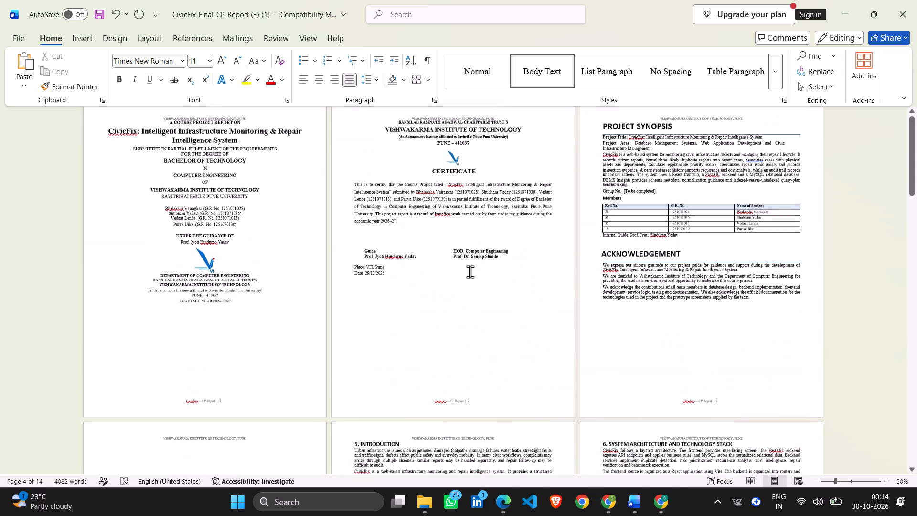
{"action": "scroll", "coordinate": [470, 271], "scroll_direction": "up", "scroll_amount": 1}
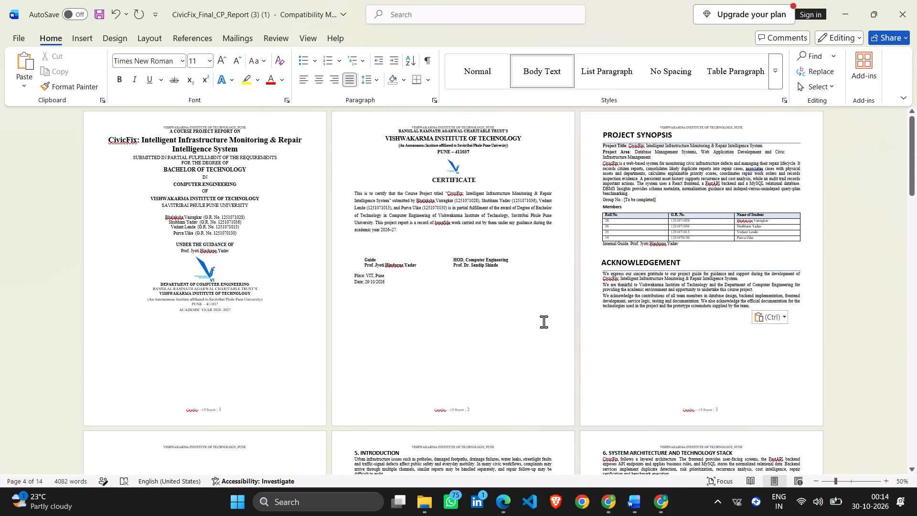
Save the document in Downloads as CivicFix_Final_CP_Report_final, accepting the upgrade to the newest file format.
{"action": "left_click", "coordinate": [24, 37]}
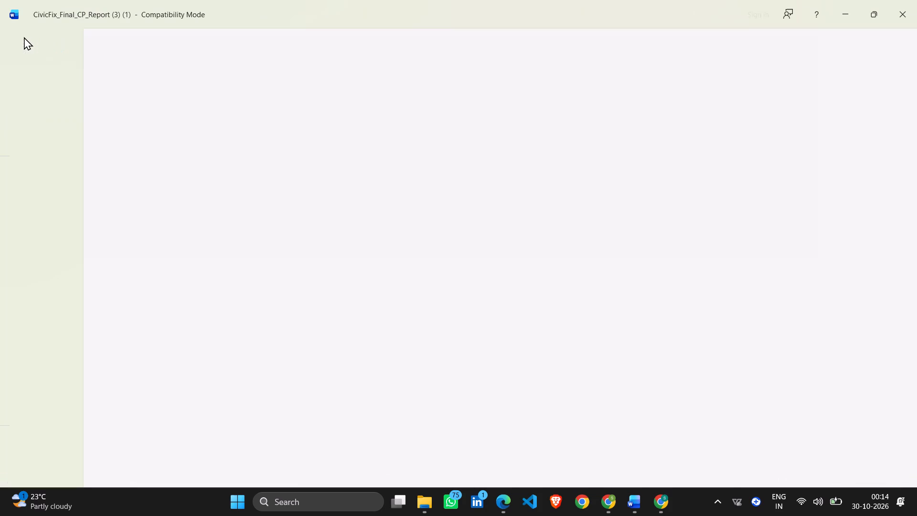
{"action": "left_click", "coordinate": [44, 222]}
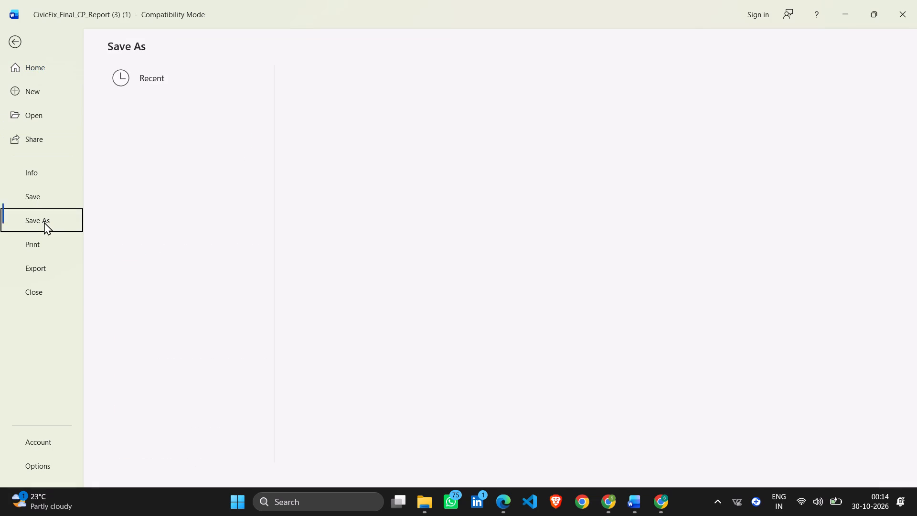
{"action": "left_click", "coordinate": [414, 118]}
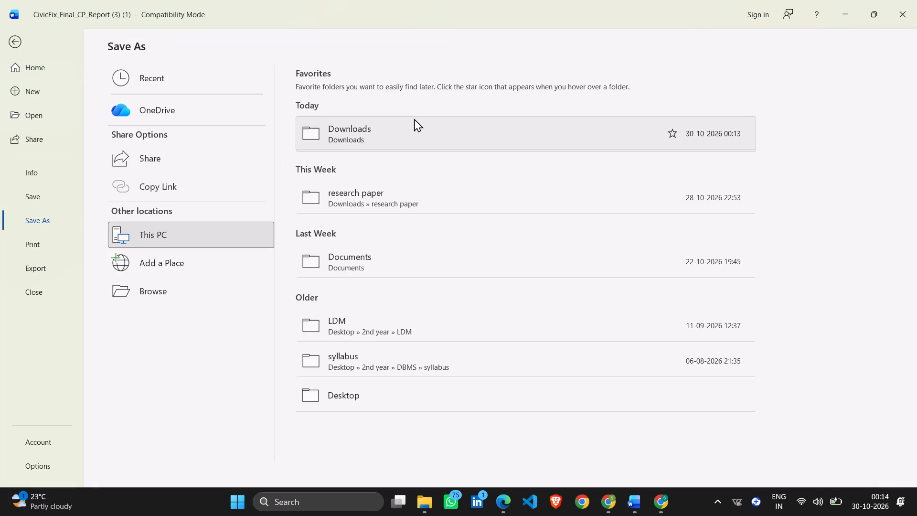
{"action": "left_click", "coordinate": [189, 182]}
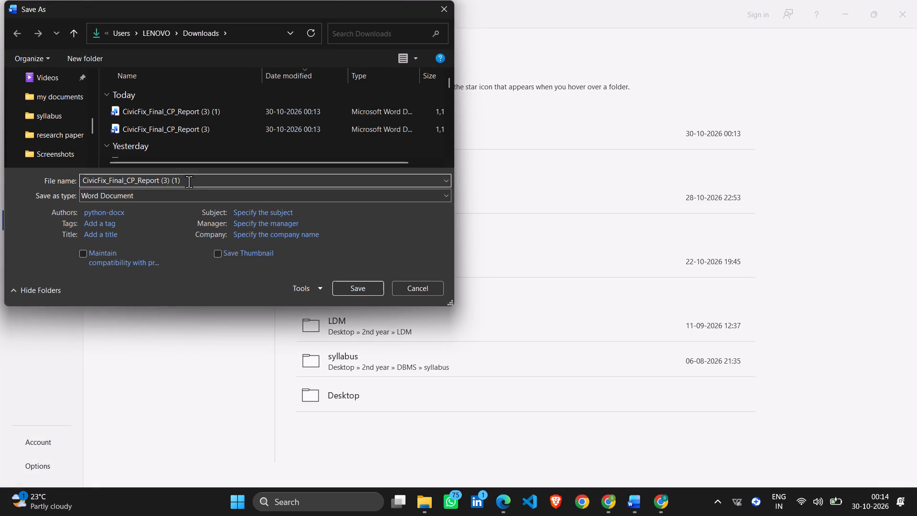
{"action": "key", "text": "BackSpace"}
{"action": "key", "text": "BackSpace"}
{"action": "key", "text": "BackSpace"}
{"action": "key", "text": "BackSpace"}
{"action": "key", "text": "BackSpace"}
{"action": "key", "text": "BackSpace"}
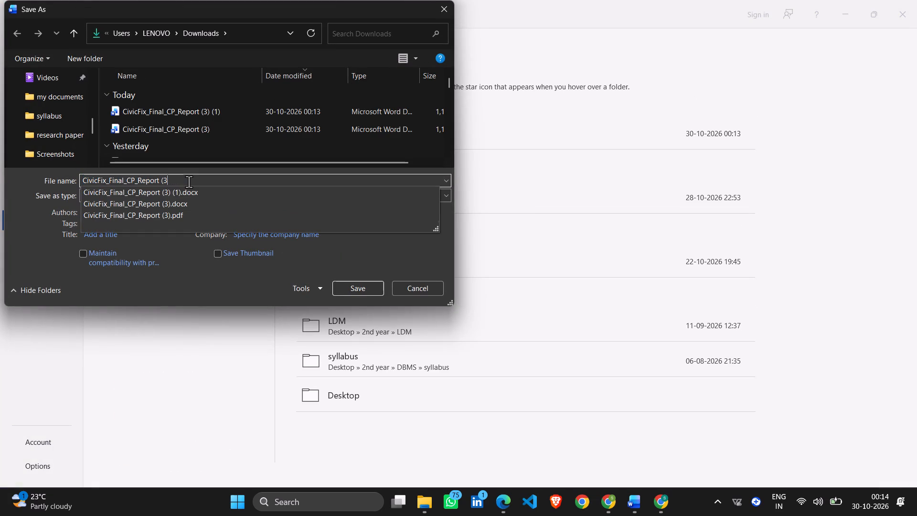
{"action": "key", "text": "BackSpace"}
{"action": "key", "text": "BackSpace"}
{"action": "type", "text": "_final"}
{"action": "key", "text": "Return"}
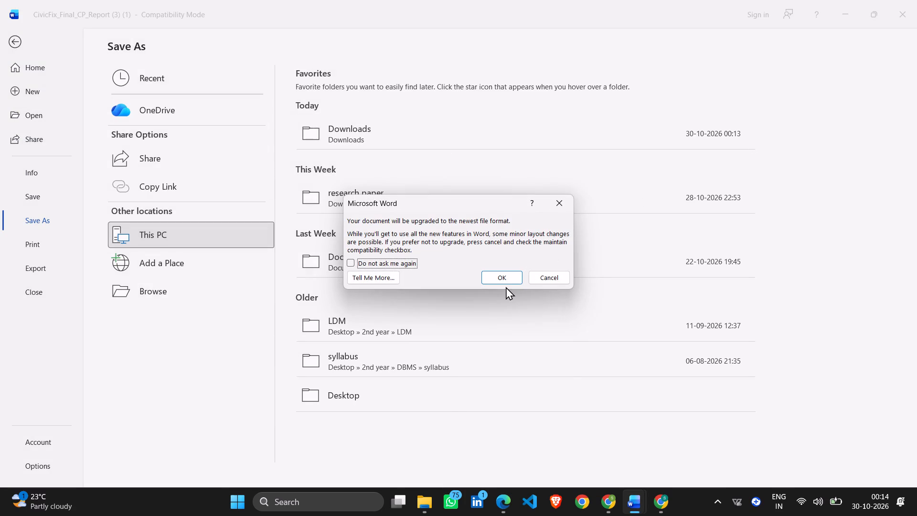
{"action": "left_click", "coordinate": [507, 282]}
Close the Word windows and the Downloads folder window.
{"action": "left_click", "coordinate": [916, 0]}
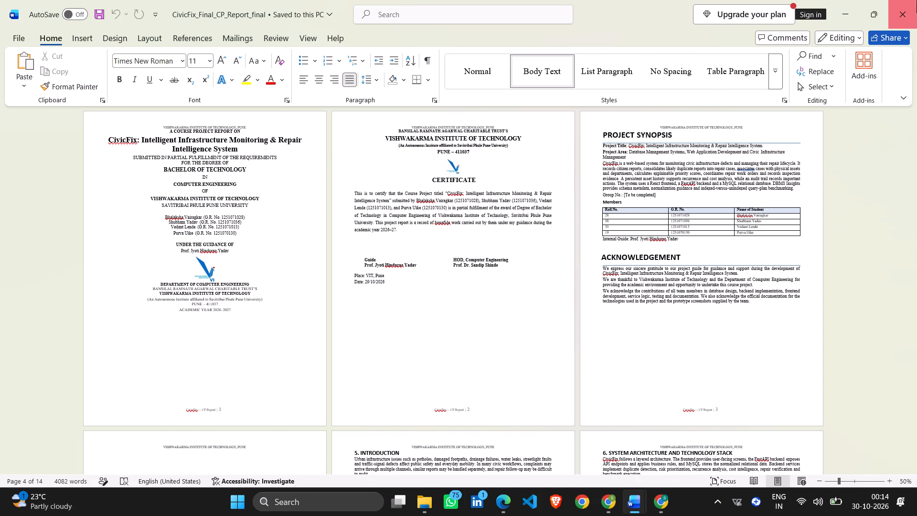
{"action": "left_click", "coordinate": [916, 0]}
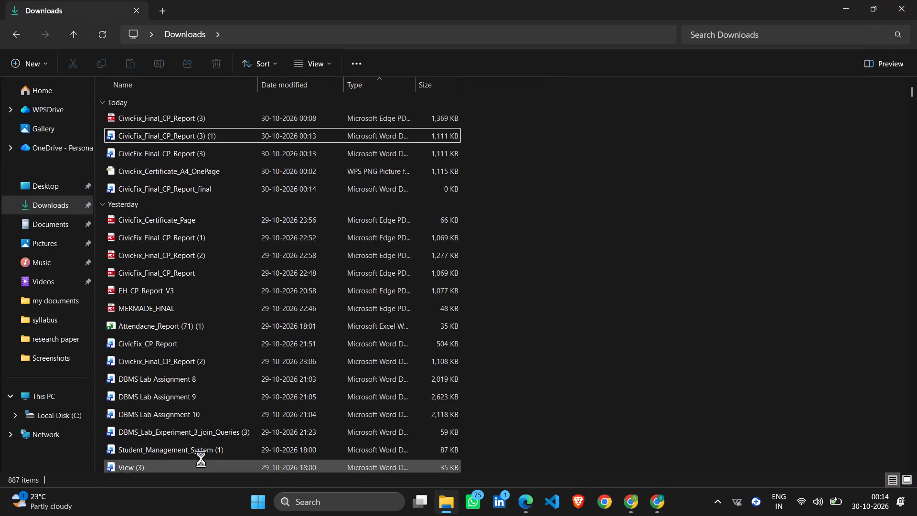
{"action": "left_click", "coordinate": [916, 1]}
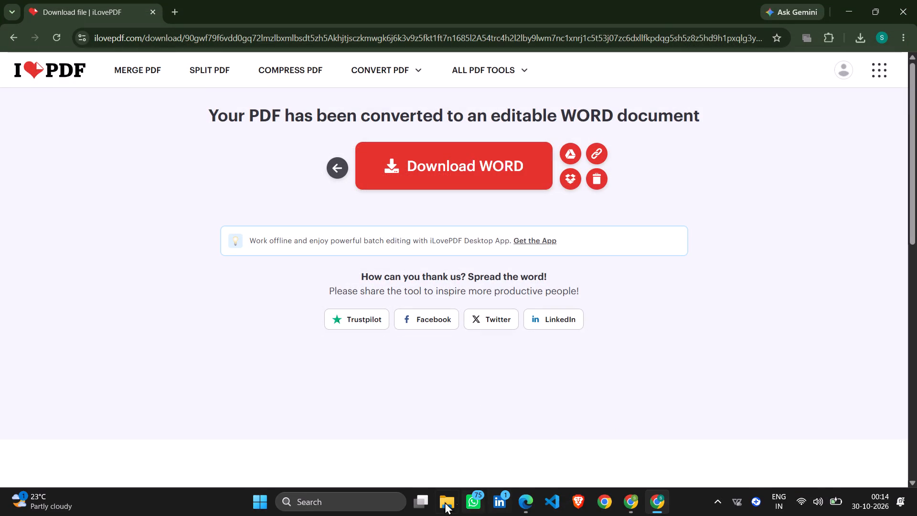
Reopen CivicFix_Final_CP_Report_final from the recent files and close the file explorer and iLovePDF browser windows.
{"action": "left_click", "coordinate": [442, 503]}
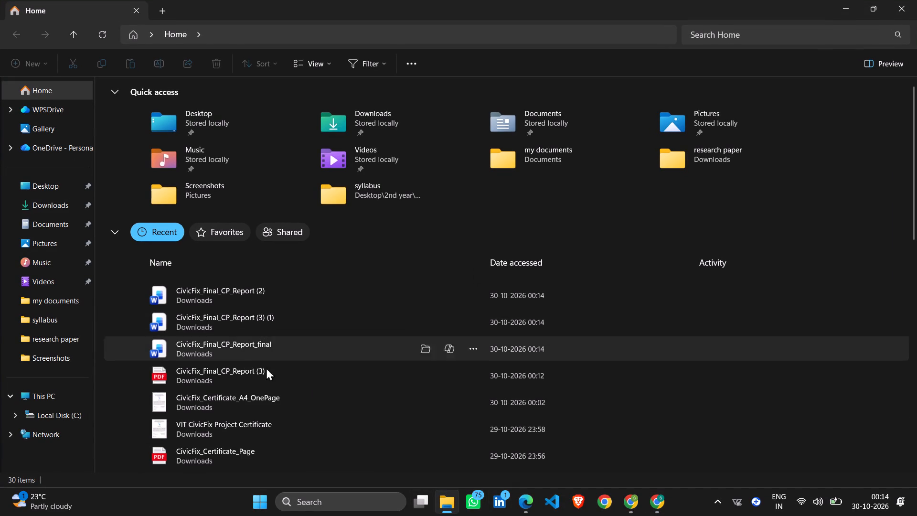
{"action": "double_click", "coordinate": [255, 350]}
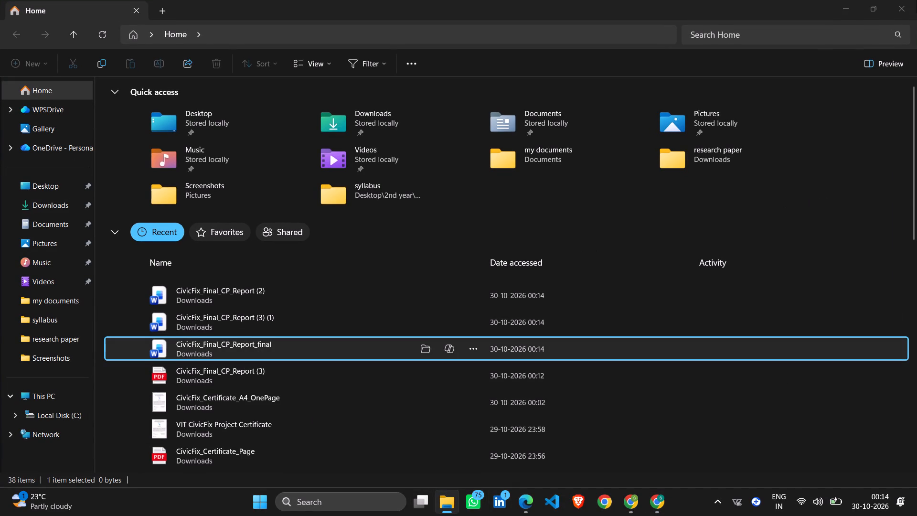
{"action": "left_click", "coordinate": [916, 0]}
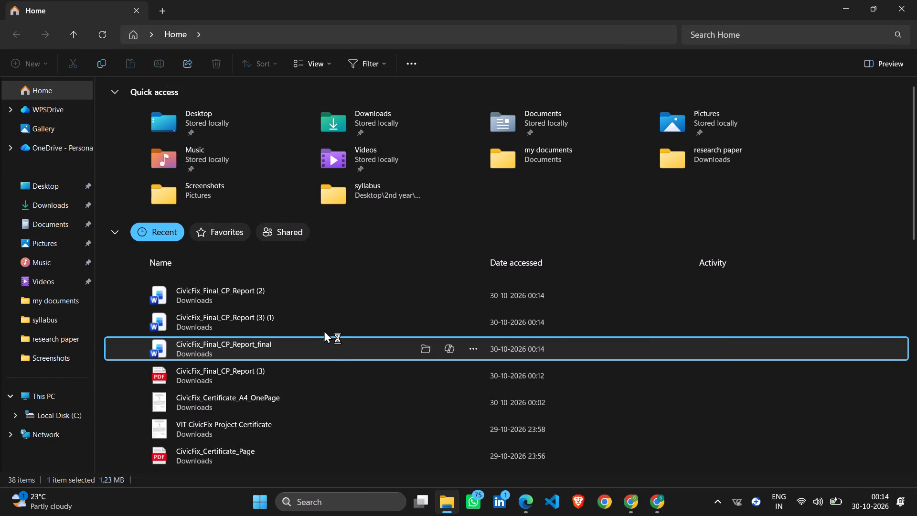
{"action": "double_click", "coordinate": [319, 348]}
{"action": "left_click", "coordinate": [916, 0]}
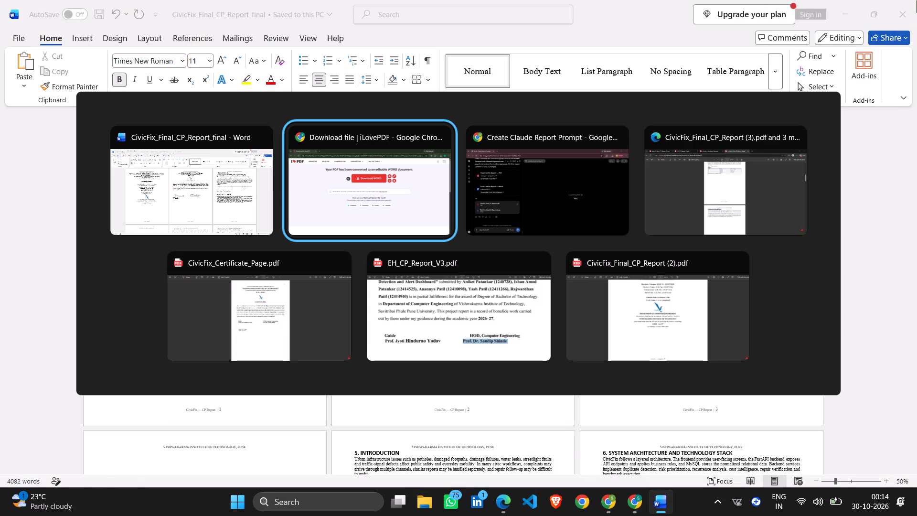
{"action": "left_click", "coordinate": [916, 0]}
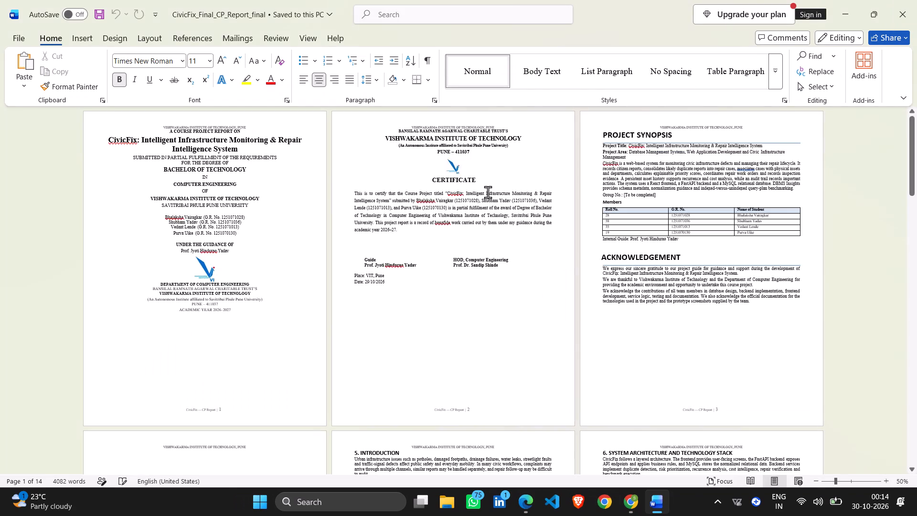
Review the title page, the certificate and the combined Project Synopsis and Acknowledgement page of the reopened report.
{"action": "scroll", "coordinate": [488, 192], "scroll_direction": "up", "scroll_amount": 6, "text": "ctrl"}
{"action": "scroll", "coordinate": [501, 247], "scroll_direction": "up", "scroll_amount": 1}
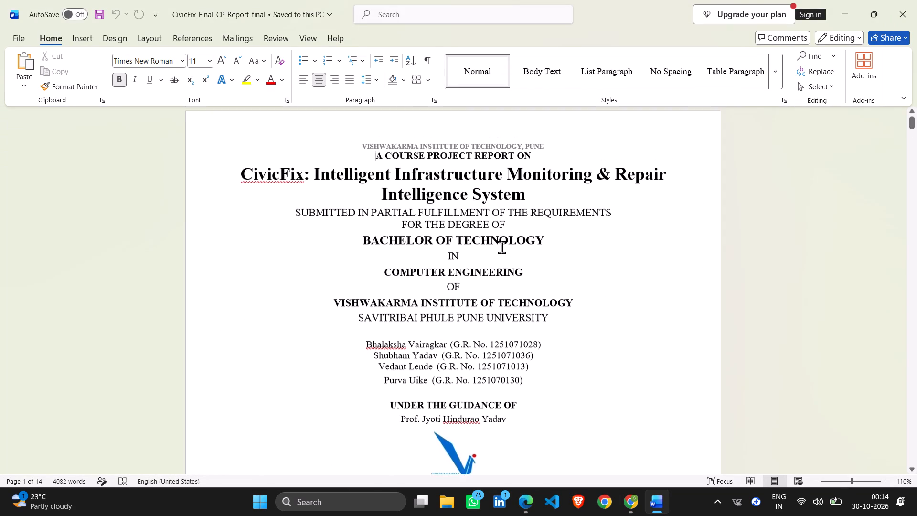
{"action": "scroll", "coordinate": [501, 247], "scroll_direction": "up", "scroll_amount": 1}
{"action": "scroll", "coordinate": [501, 247], "scroll_direction": "down", "scroll_amount": 2}
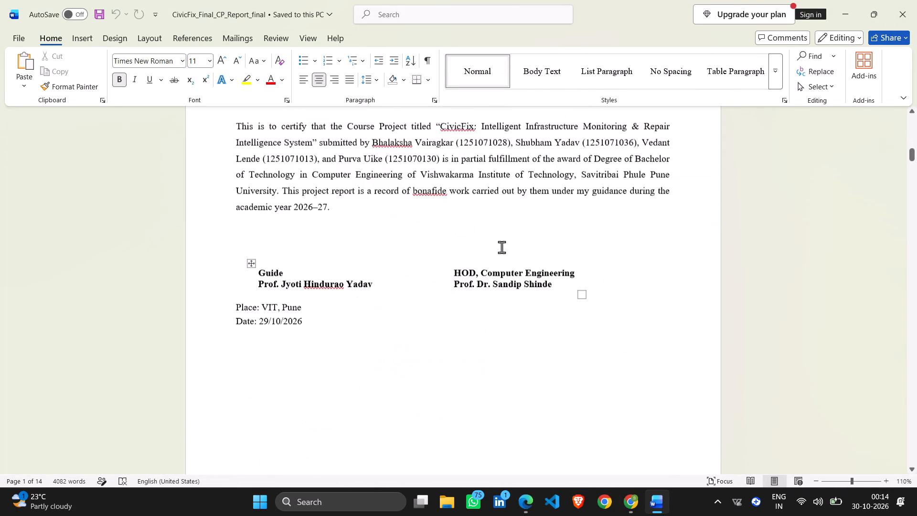
{"action": "scroll", "coordinate": [501, 247], "scroll_direction": "down", "scroll_amount": 1}
{"action": "scroll", "coordinate": [501, 247], "scroll_direction": "right", "scroll_amount": 1}
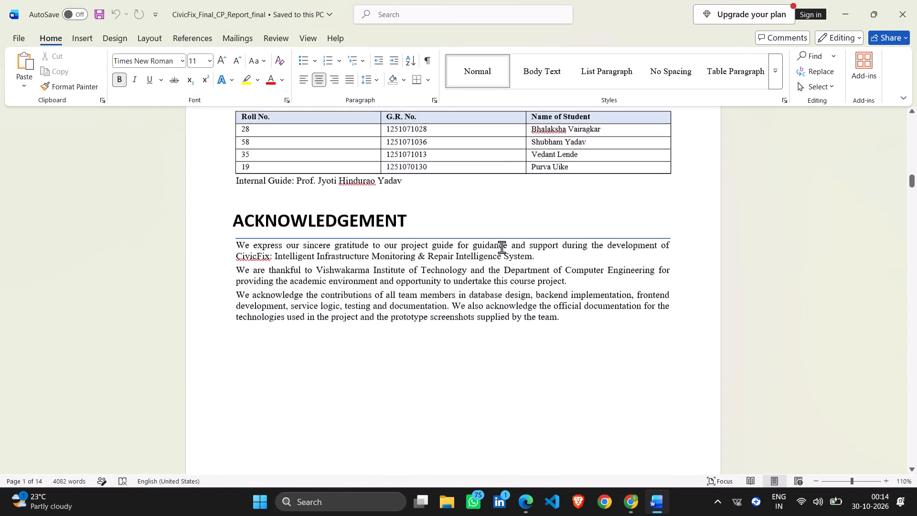
{"action": "scroll", "coordinate": [501, 247], "scroll_direction": "right", "scroll_amount": 1}
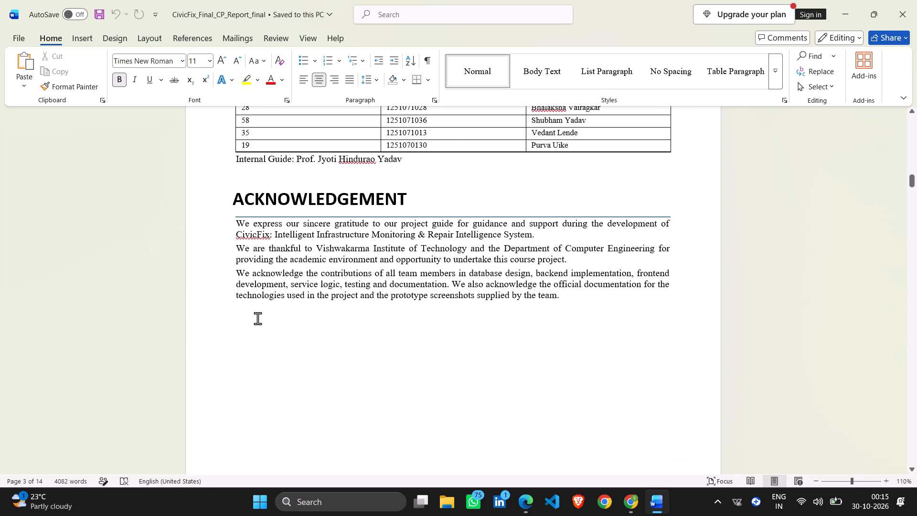
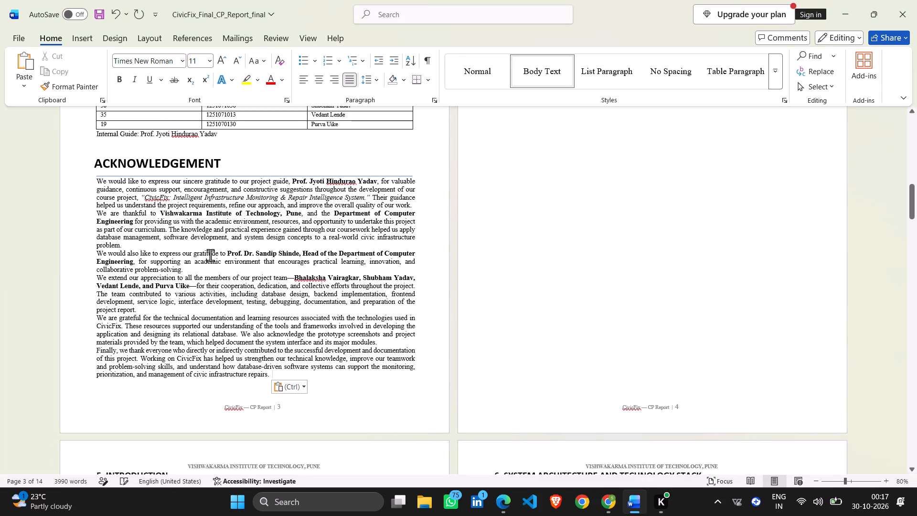
Insert blank lines after the project team paragraph and after the Head of the Department paragraph in the Acknowledgement.
{"action": "scroll", "coordinate": [210, 255], "scroll_direction": "down", "scroll_amount": 3, "text": "ctrl"}
{"action": "left_click", "coordinate": [167, 234]}
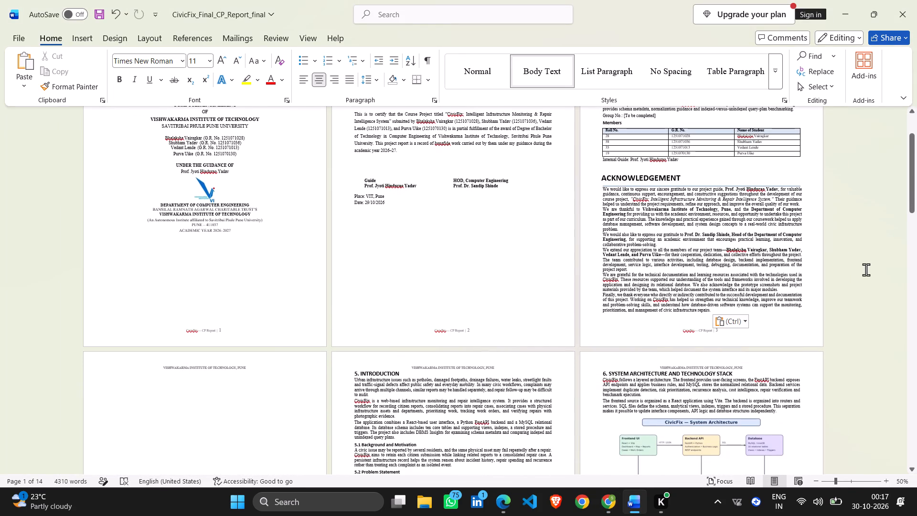
{"action": "left_click", "coordinate": [866, 269]}
{"action": "scroll", "coordinate": [866, 269], "scroll_direction": "up", "scroll_amount": 6, "text": "ctrl"}
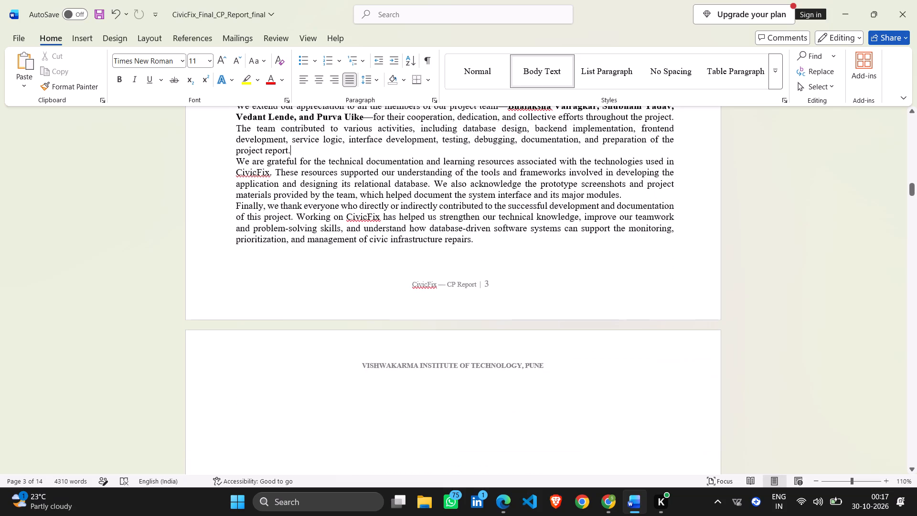
{"action": "key", "text": "Return"}
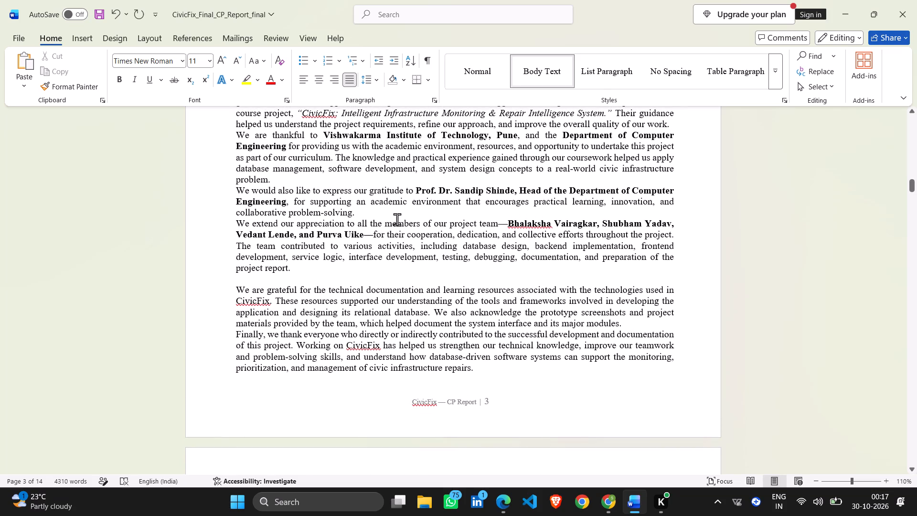
{"action": "left_click", "coordinate": [386, 213]}
{"action": "key", "text": "Return"}
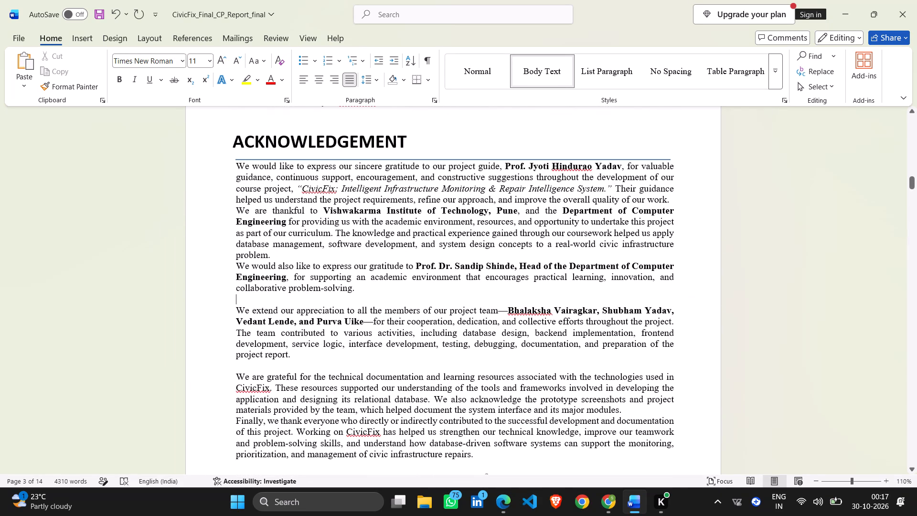
Save the report as a Word document named CivicFix_Final_CP_Report_final in the Downloads folder.
{"action": "left_click", "coordinate": [34, 40]}
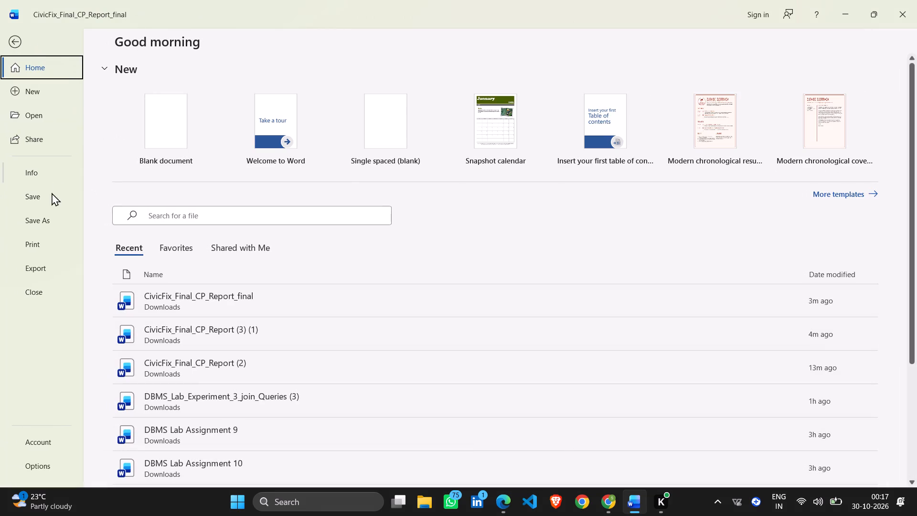
{"action": "left_click", "coordinate": [48, 220]}
{"action": "double_click", "coordinate": [383, 119]}
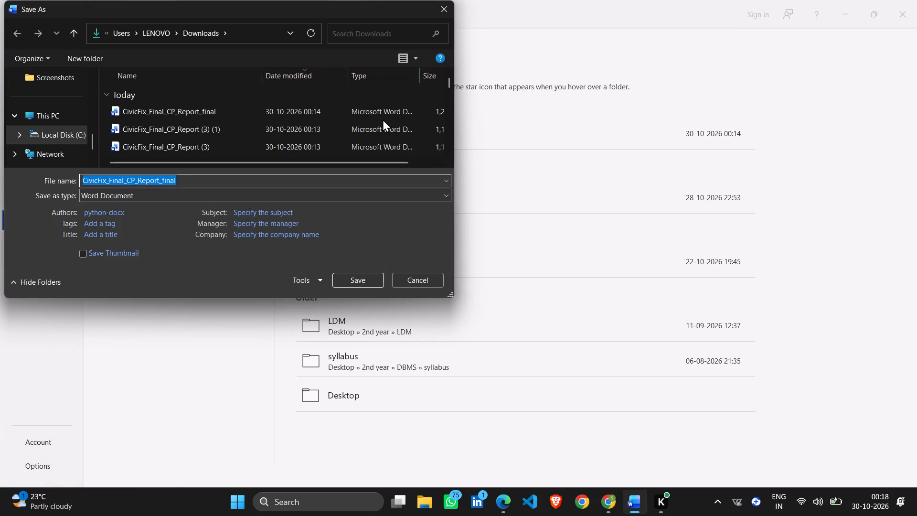
{"action": "key", "text": "Return"}
Review the report's opening pages, checking the certificate page and the start of the Project Synopsis.
{"action": "scroll", "coordinate": [786, 169], "scroll_direction": "up", "scroll_amount": 1}
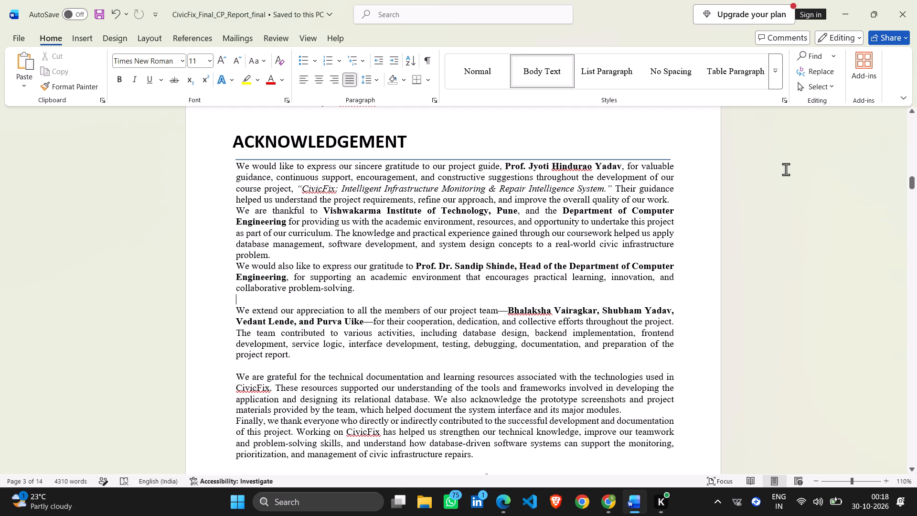
{"action": "scroll", "coordinate": [786, 169], "scroll_direction": "up", "scroll_amount": 1}
{"action": "scroll", "coordinate": [786, 169], "scroll_direction": "right", "scroll_amount": 1}
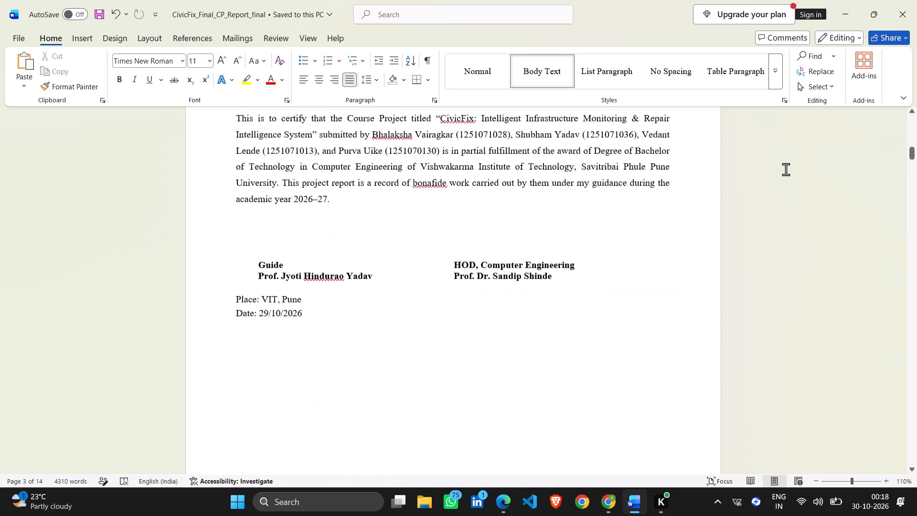
{"action": "scroll", "coordinate": [786, 169], "scroll_direction": "right", "scroll_amount": 3}
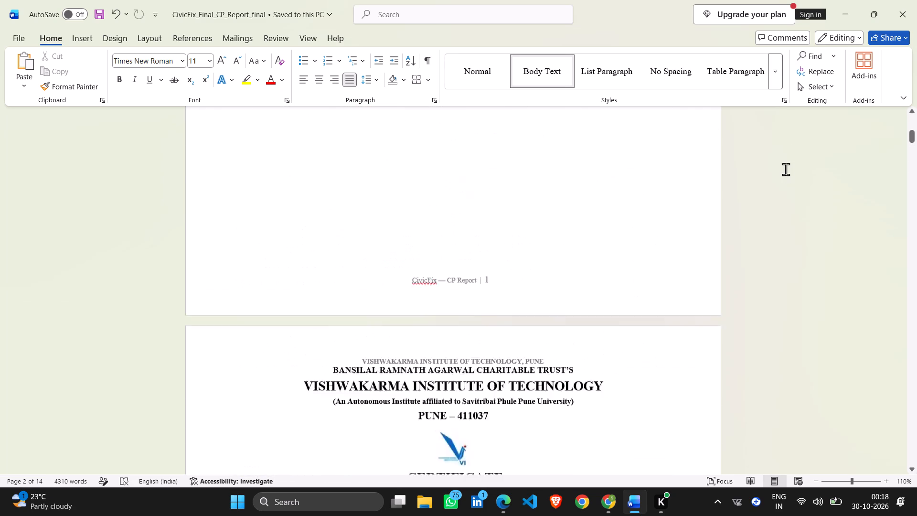
{"action": "scroll", "coordinate": [786, 169], "scroll_direction": "right", "scroll_amount": 1}
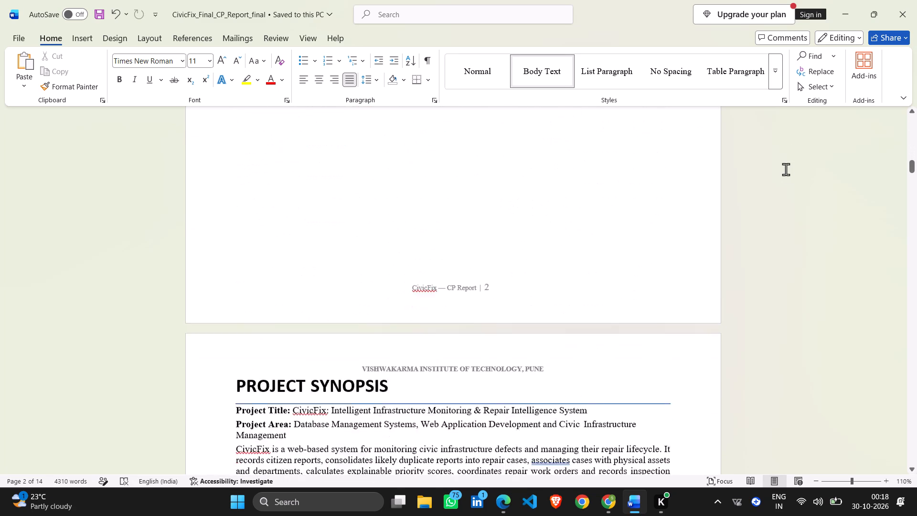
{"action": "scroll", "coordinate": [786, 169], "scroll_direction": "right", "scroll_amount": 1}
Delete the blank page between the Acknowledgement and the Introduction.
{"action": "scroll", "coordinate": [786, 169], "scroll_direction": "down", "scroll_amount": 2, "text": "ctrl"}
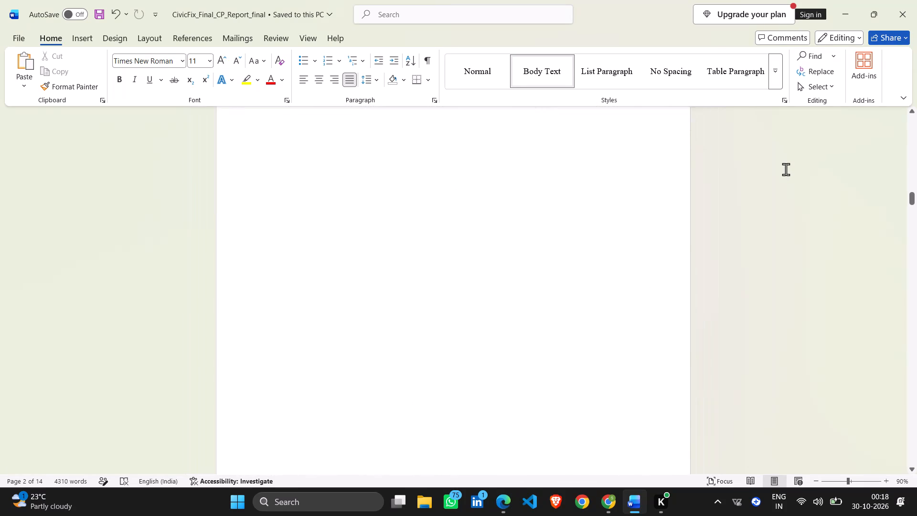
{"action": "scroll", "coordinate": [528, 255], "scroll_direction": "down", "scroll_amount": 2, "text": "ctrl"}
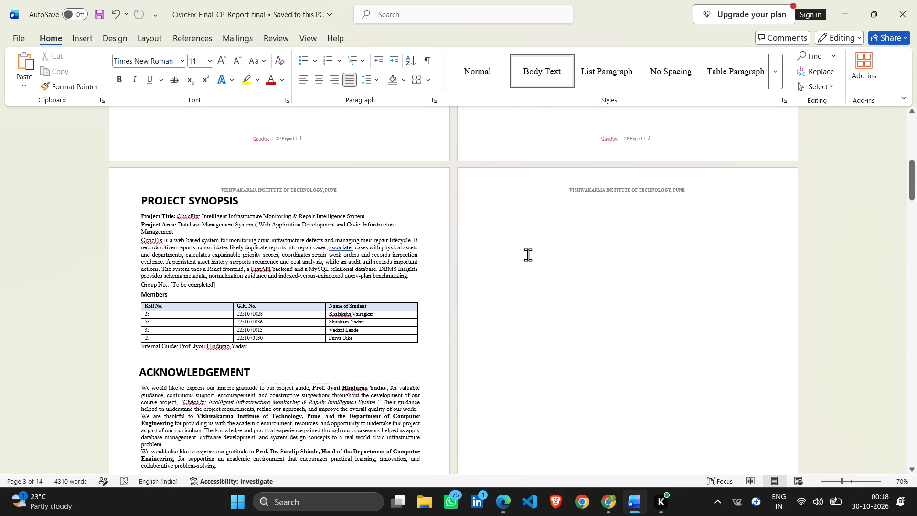
{"action": "left_click", "coordinate": [528, 255]}
{"action": "left_click", "coordinate": [528, 255]}
{"action": "left_click", "coordinate": [528, 255]}
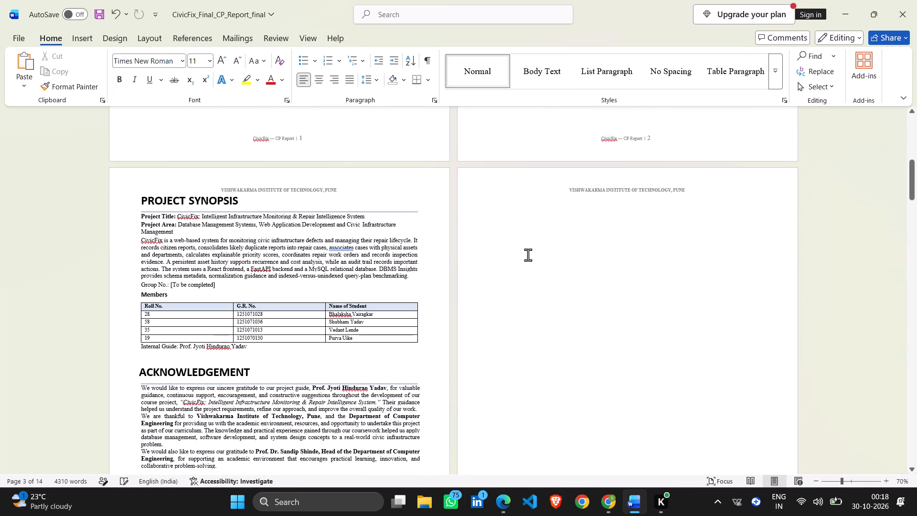
{"action": "left_click", "coordinate": [509, 285]}
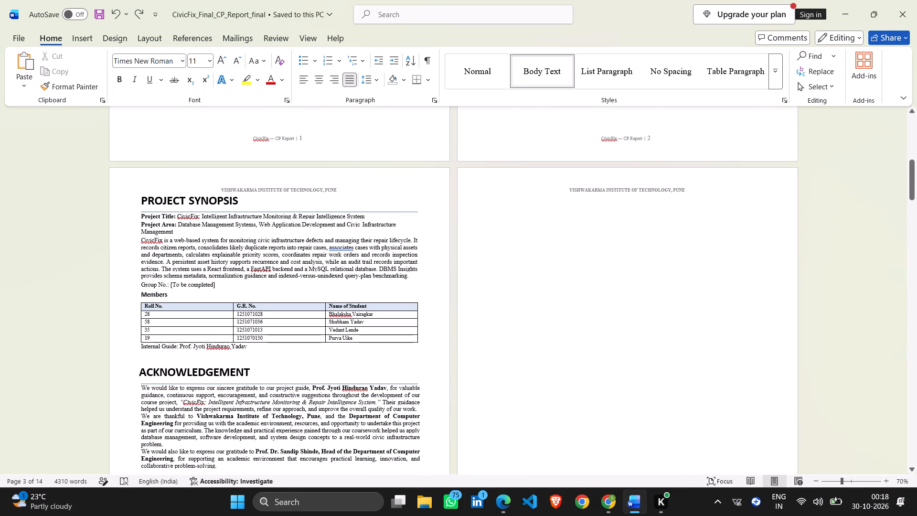
{"action": "left_click", "coordinate": [509, 285]}
{"action": "key", "text": "Delete"}
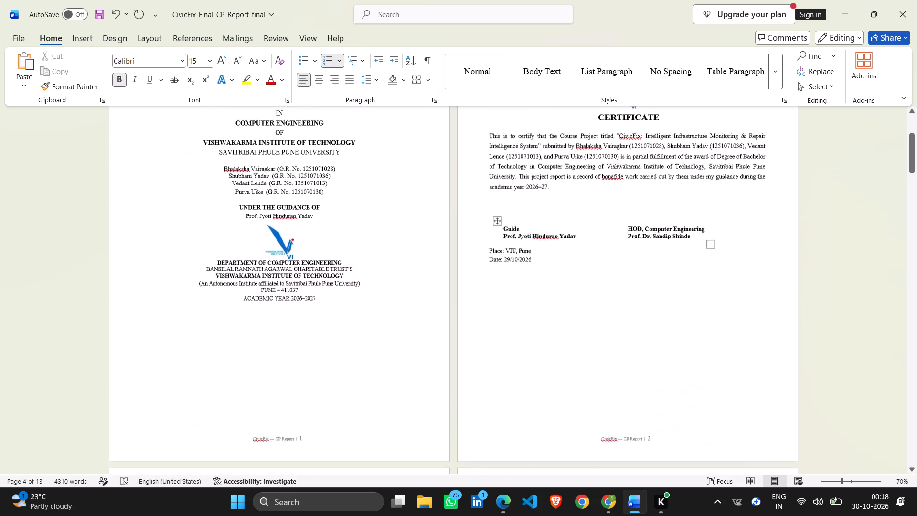
Review the report from the certificate page through the Synopsis, Acknowledgement and Introduction to the System Architecture section.
{"action": "scroll", "coordinate": [32, 207], "scroll_direction": "up", "scroll_amount": 4, "text": "ctrl"}
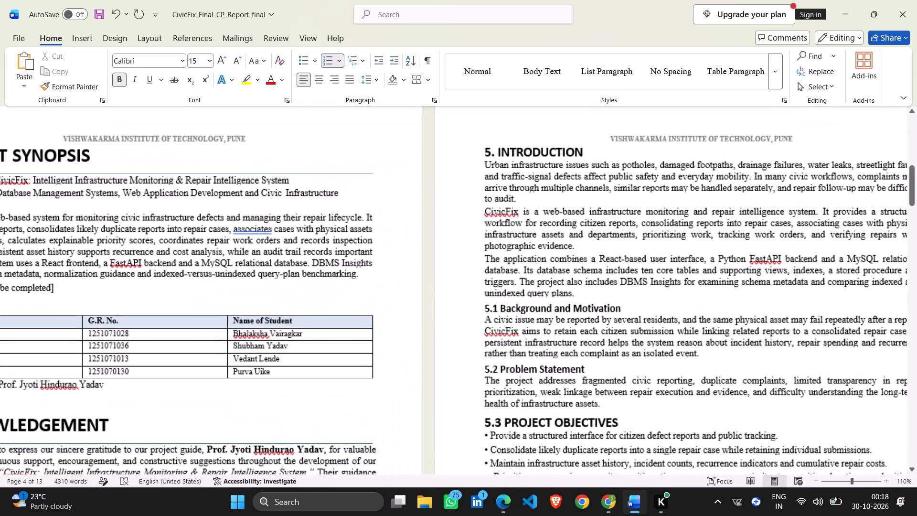
{"action": "scroll", "coordinate": [120, 222], "scroll_direction": "up", "scroll_amount": 1, "text": "ctrl"}
{"action": "scroll", "coordinate": [120, 222], "scroll_direction": "up", "scroll_amount": 1}
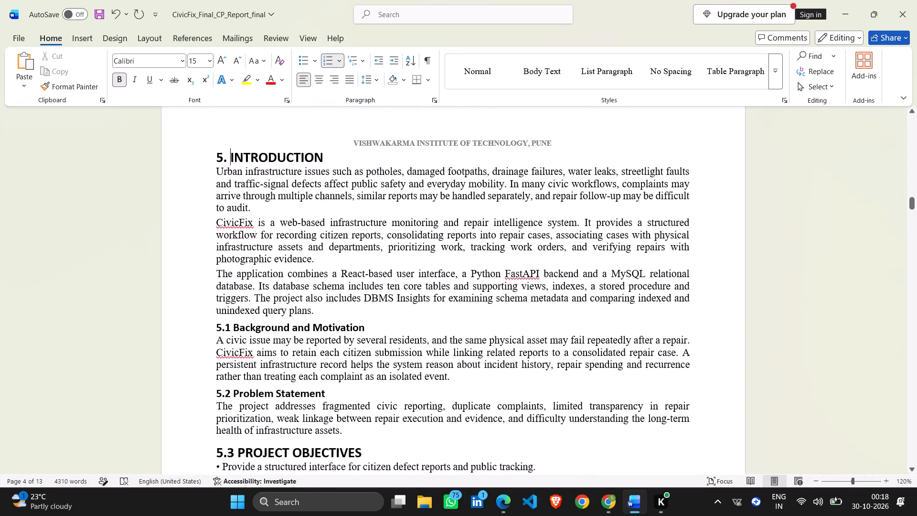
{"action": "scroll", "coordinate": [120, 222], "scroll_direction": "up", "scroll_amount": 2}
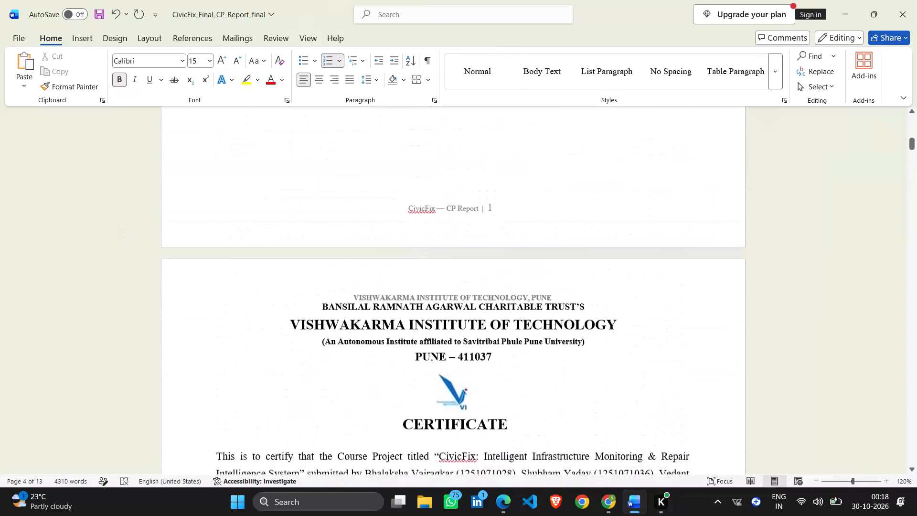
{"action": "scroll", "coordinate": [120, 222], "scroll_direction": "up", "scroll_amount": 1}
{"action": "scroll", "coordinate": [120, 222], "scroll_direction": "down", "scroll_amount": 1}
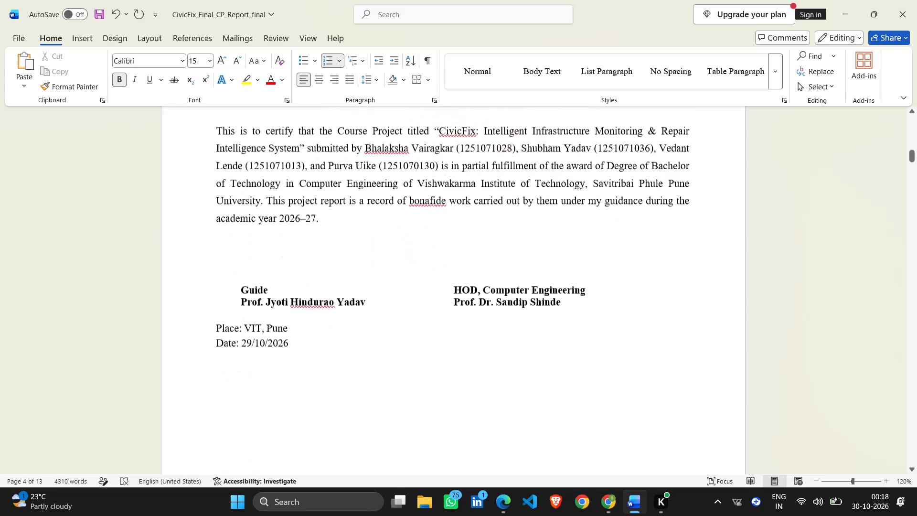
{"action": "scroll", "coordinate": [120, 222], "scroll_direction": "down", "scroll_amount": 1}
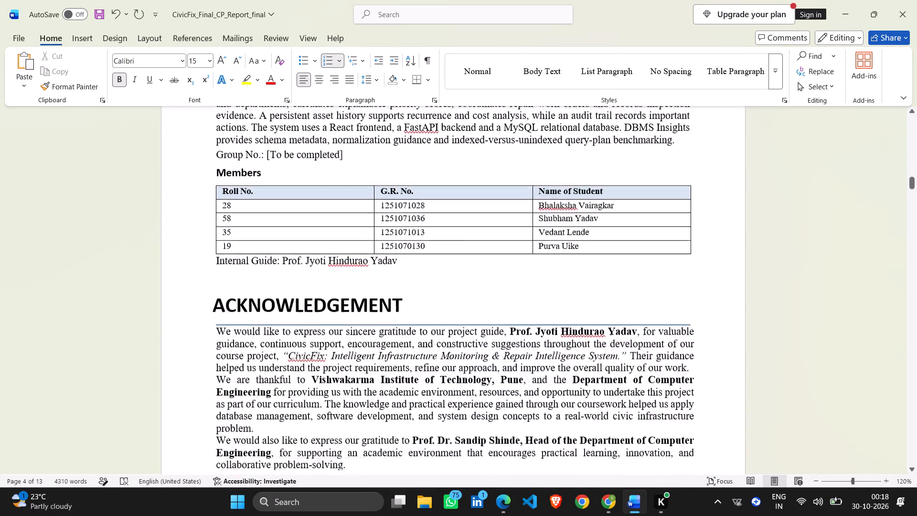
{"action": "scroll", "coordinate": [120, 222], "scroll_direction": "down", "scroll_amount": 1}
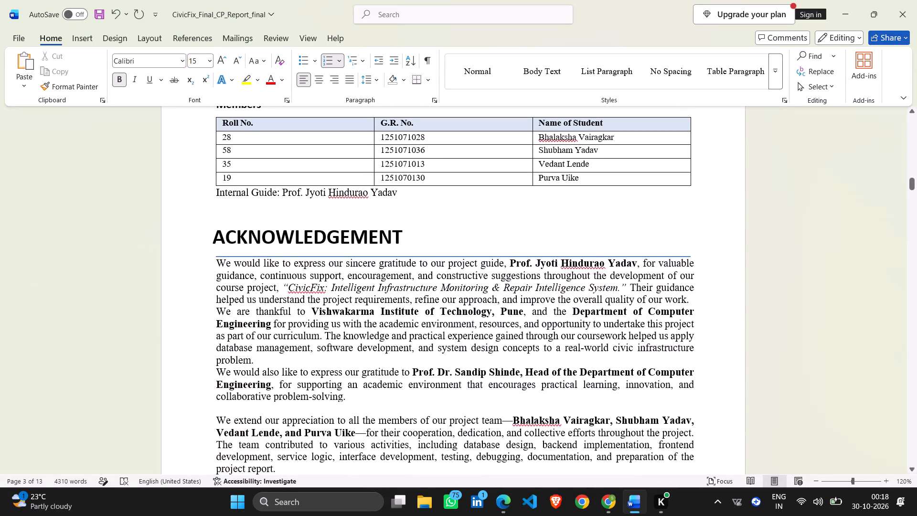
{"action": "scroll", "coordinate": [120, 222], "scroll_direction": "down", "scroll_amount": 2}
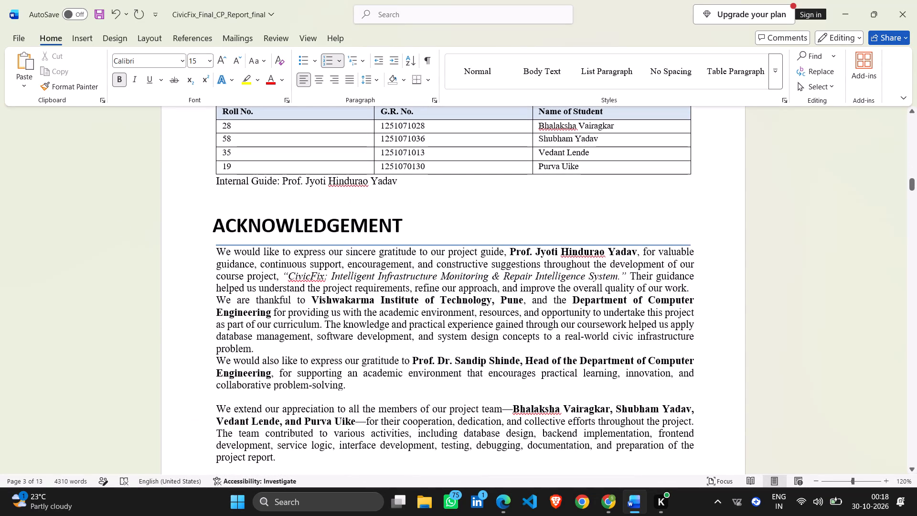
{"action": "scroll", "coordinate": [120, 222], "scroll_direction": "down", "scroll_amount": 2}
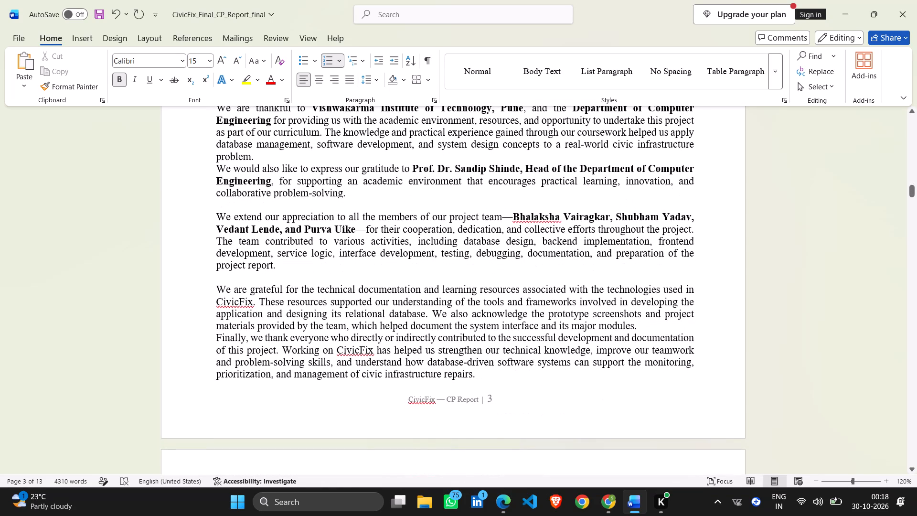
{"action": "scroll", "coordinate": [120, 222], "scroll_direction": "down", "scroll_amount": 4}
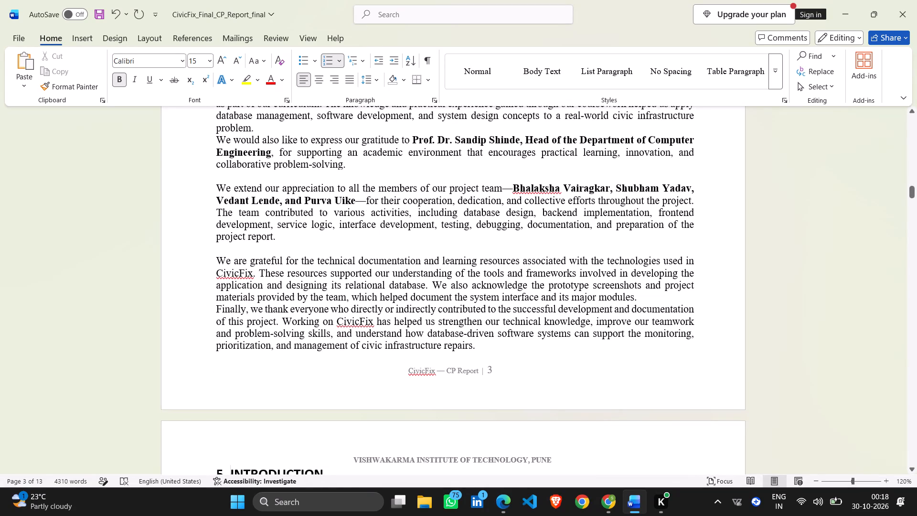
{"action": "scroll", "coordinate": [120, 222], "scroll_direction": "down", "scroll_amount": 4}
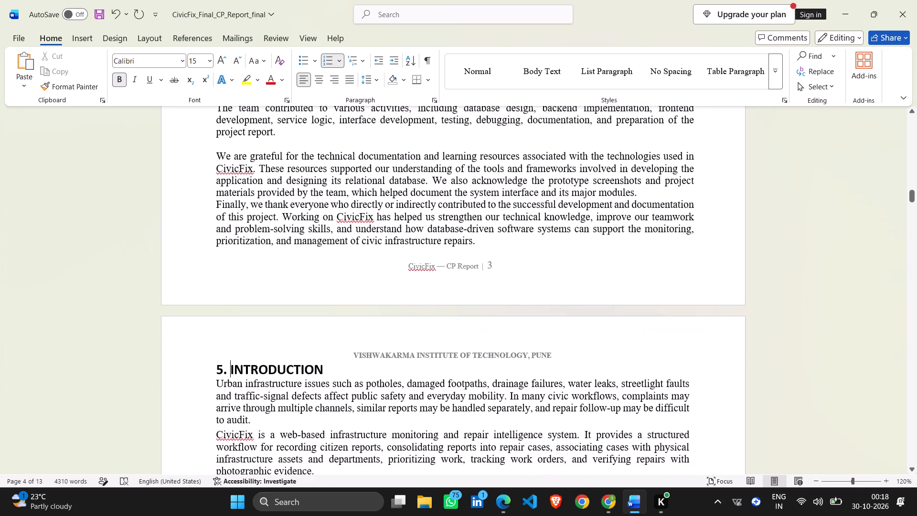
{"action": "scroll", "coordinate": [120, 222], "scroll_direction": "down", "scroll_amount": 1}
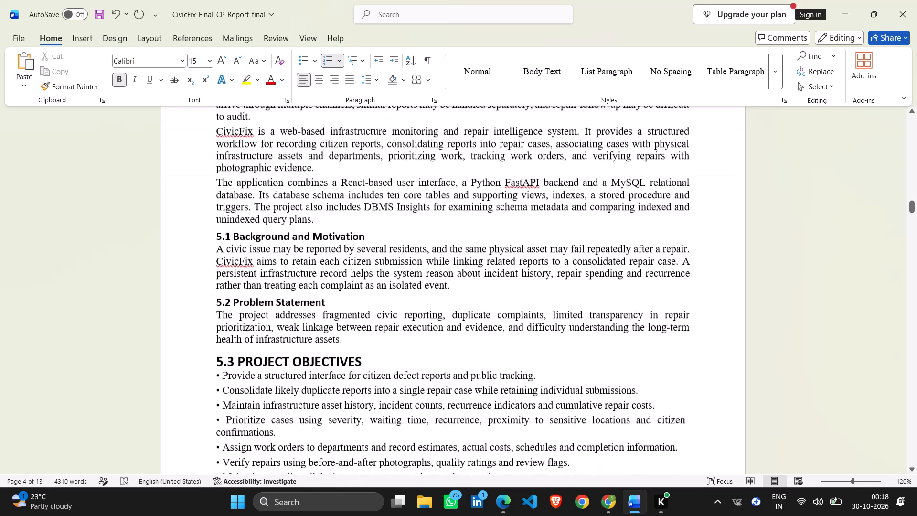
{"action": "scroll", "coordinate": [120, 222], "scroll_direction": "down", "scroll_amount": 1}
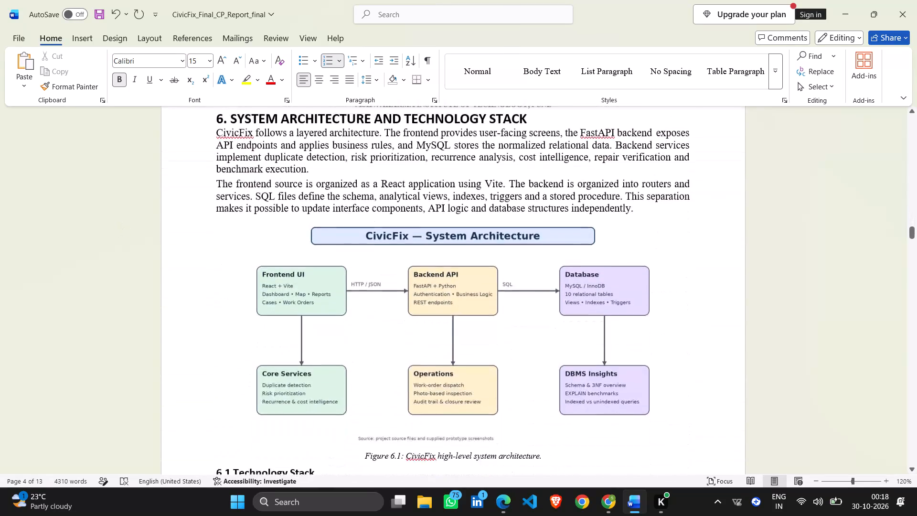
Save the report again as CivicFix_Final_CP_Report_final in the Downloads folder, and close the document.
{"action": "scroll", "coordinate": [120, 222], "scroll_direction": "down", "scroll_amount": 2}
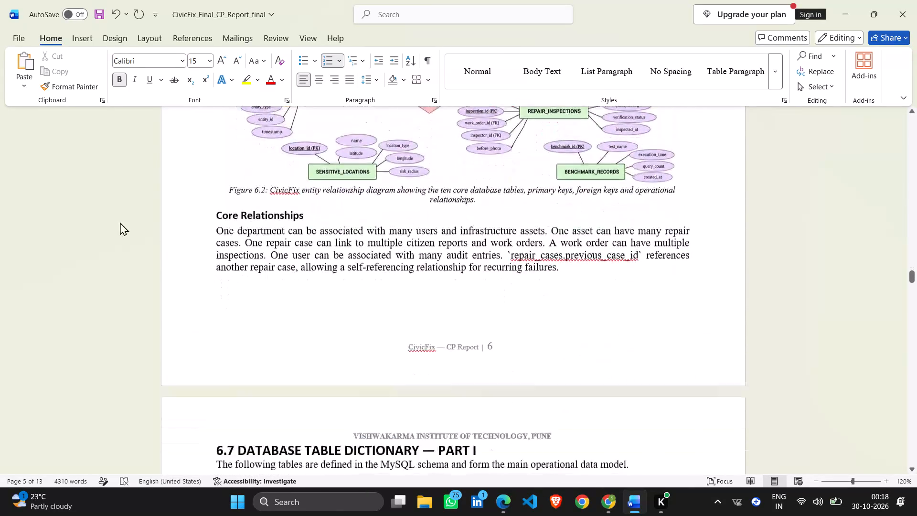
{"action": "scroll", "coordinate": [120, 222], "scroll_direction": "down", "scroll_amount": 1}
{"action": "left_click", "coordinate": [7, 31]}
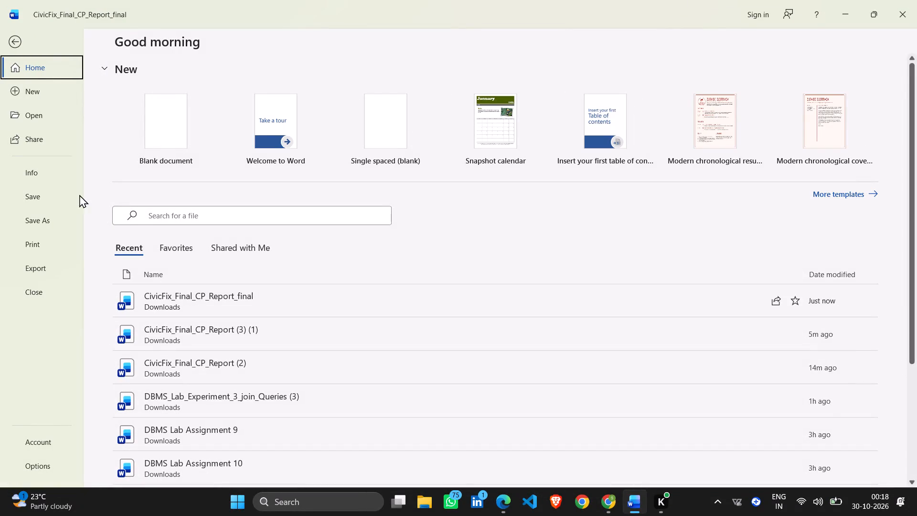
{"action": "left_click", "coordinate": [50, 213]}
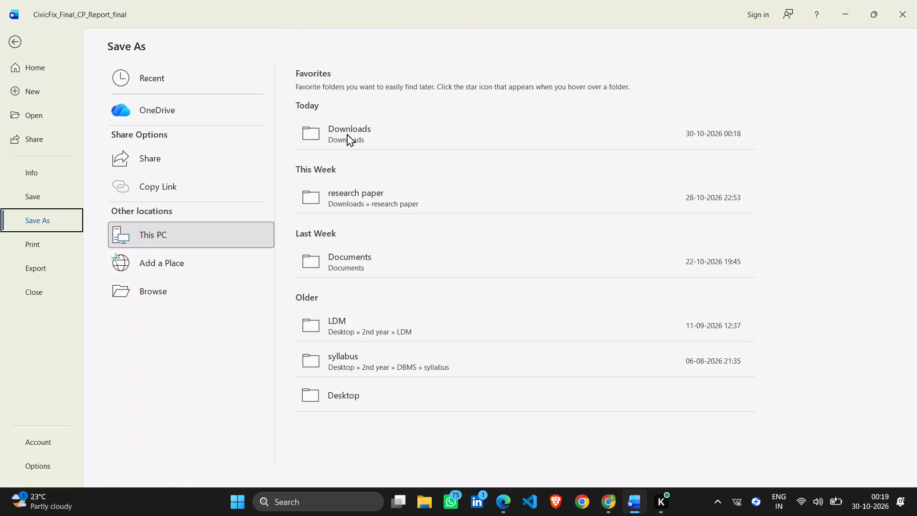
{"action": "left_click", "coordinate": [377, 131]}
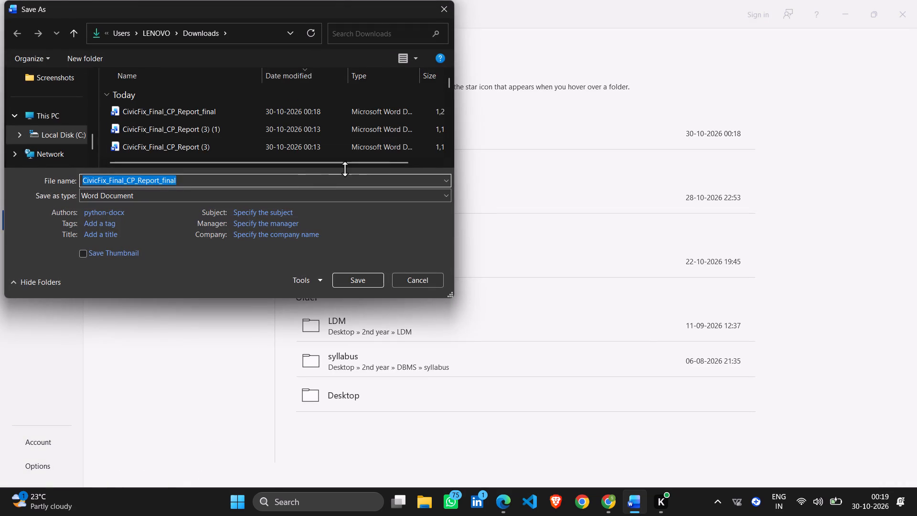
{"action": "key", "text": "Return"}
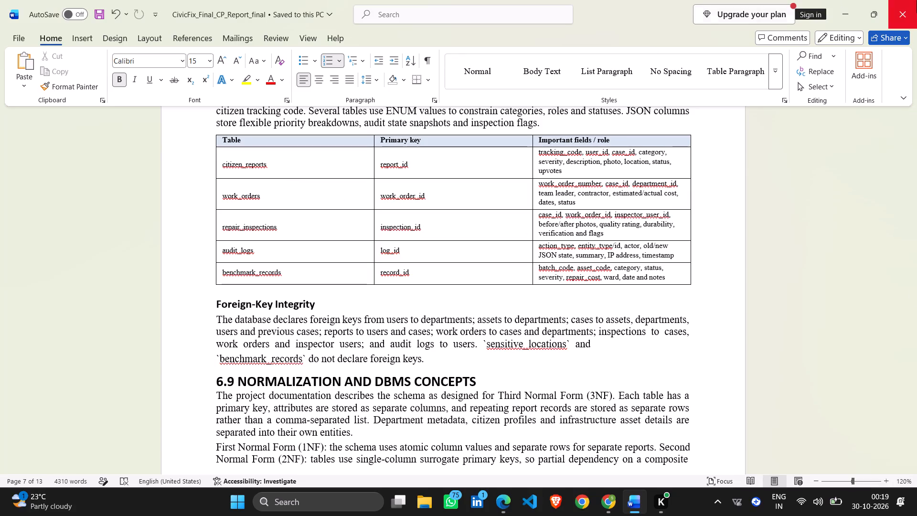
{"action": "left_click", "coordinate": [916, 0]}
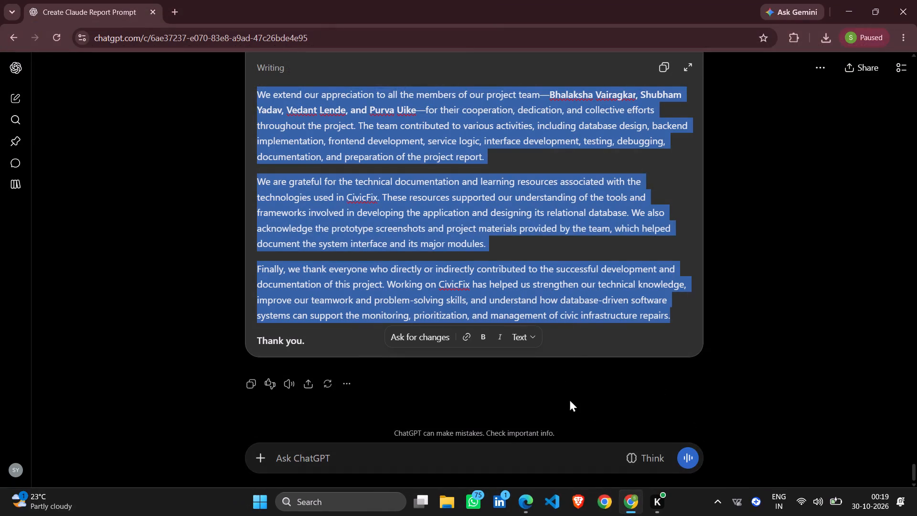
Open a separate Chrome profile, search Google for "word to pdf", and open iLovePDF's Word to PDF converter.
{"action": "left_click", "coordinate": [683, 390]}
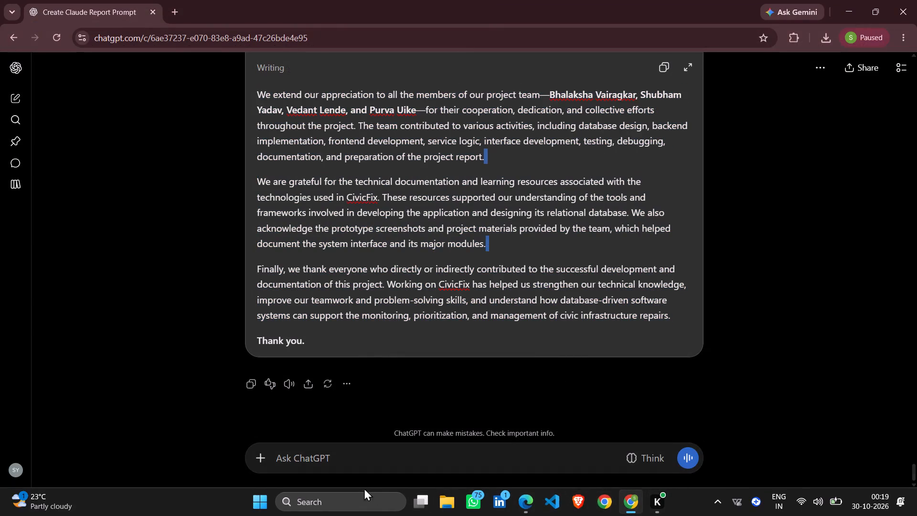
{"action": "left_click", "coordinate": [608, 505]}
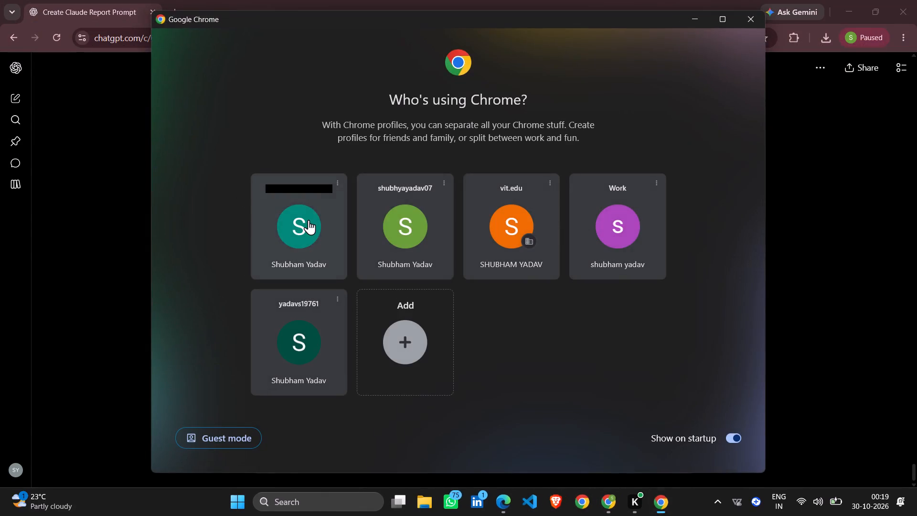
{"action": "left_click", "coordinate": [309, 220]}
{"action": "type", "text": "wo"}
{"action": "key", "text": "Return"}
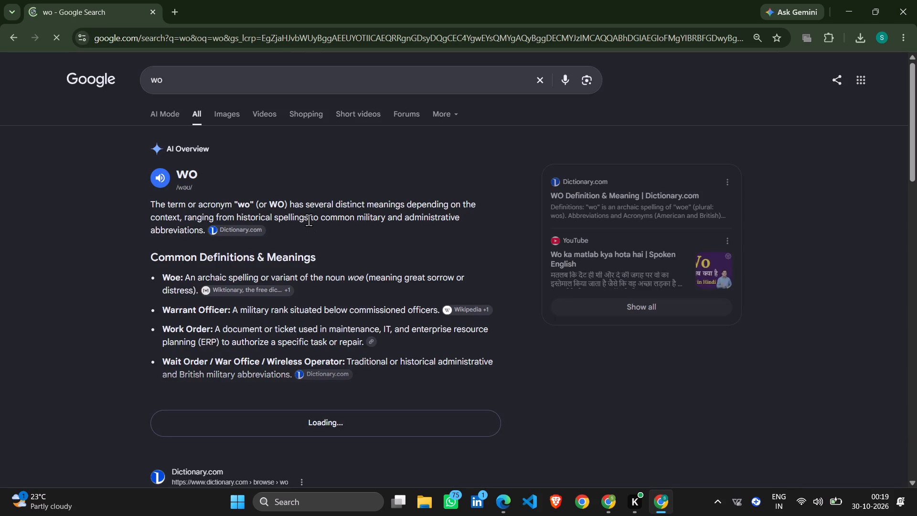
{"action": "left_click", "coordinate": [235, 86]}
{"action": "key", "text": "r"}
{"action": "type", "text": "d to pdf"}
{"action": "key", "text": "Return"}
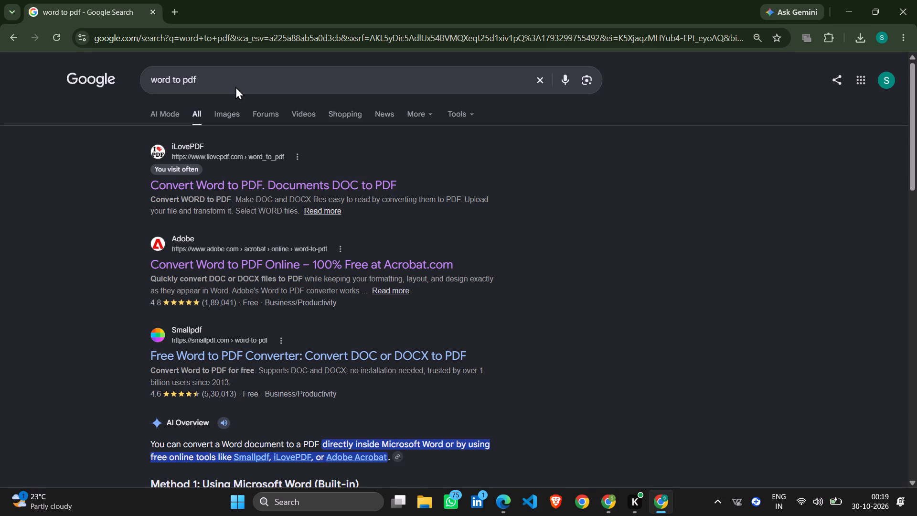
{"action": "left_click", "coordinate": [235, 86]}
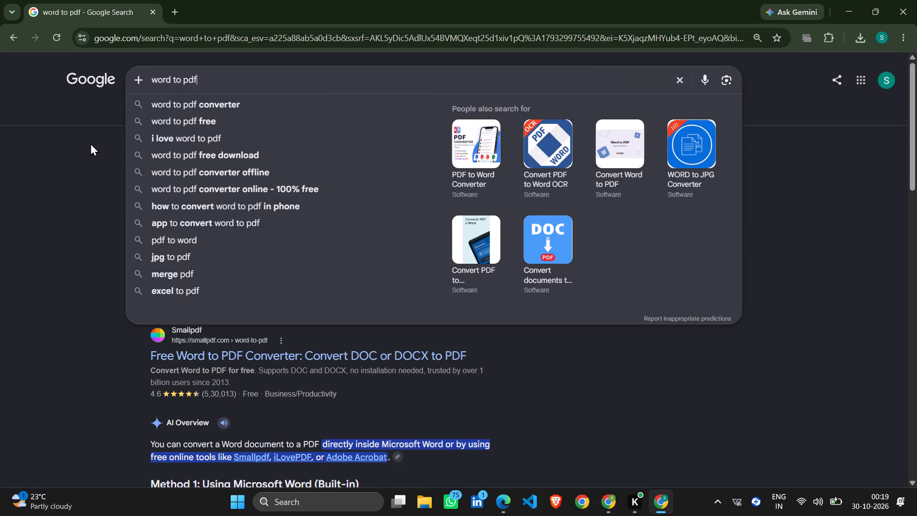
{"action": "left_click", "coordinate": [90, 143]}
{"action": "left_click", "coordinate": [243, 190]}
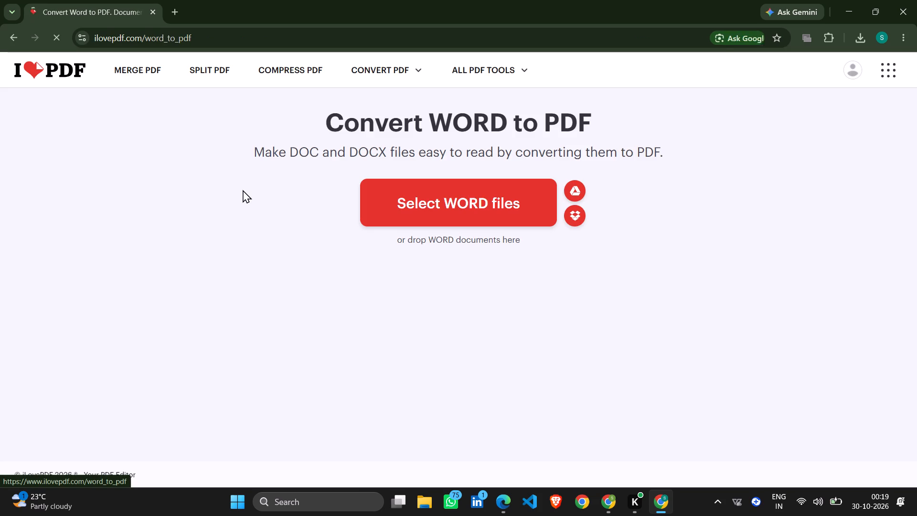
{"action": "left_click", "coordinate": [432, 198]}
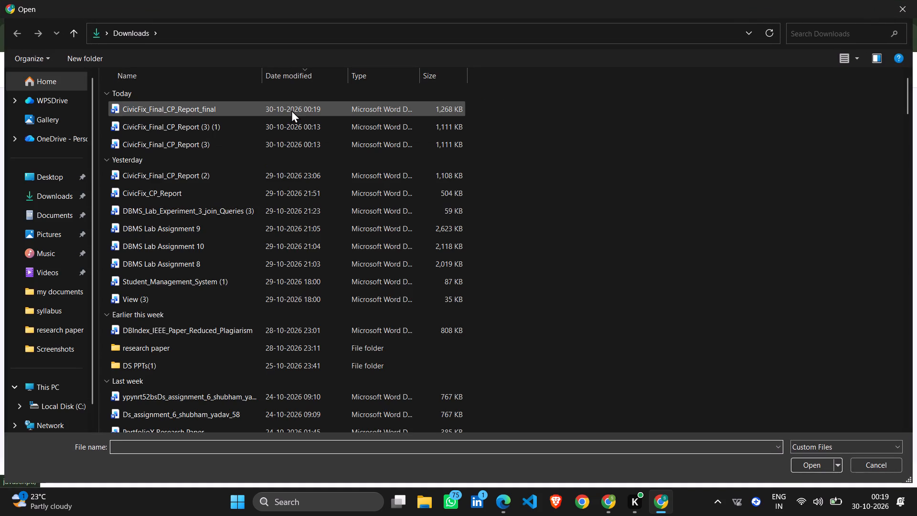
{"action": "double_click", "coordinate": [291, 110]}
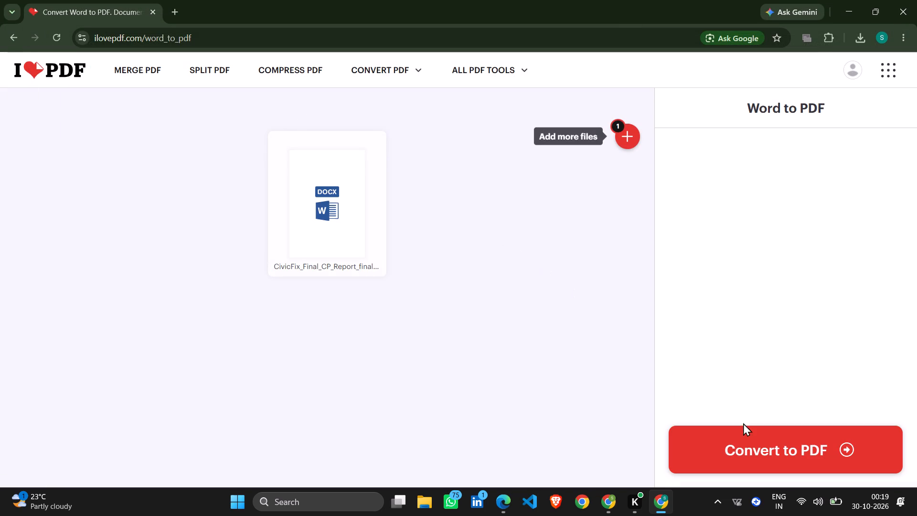
{"action": "left_click", "coordinate": [755, 448]}
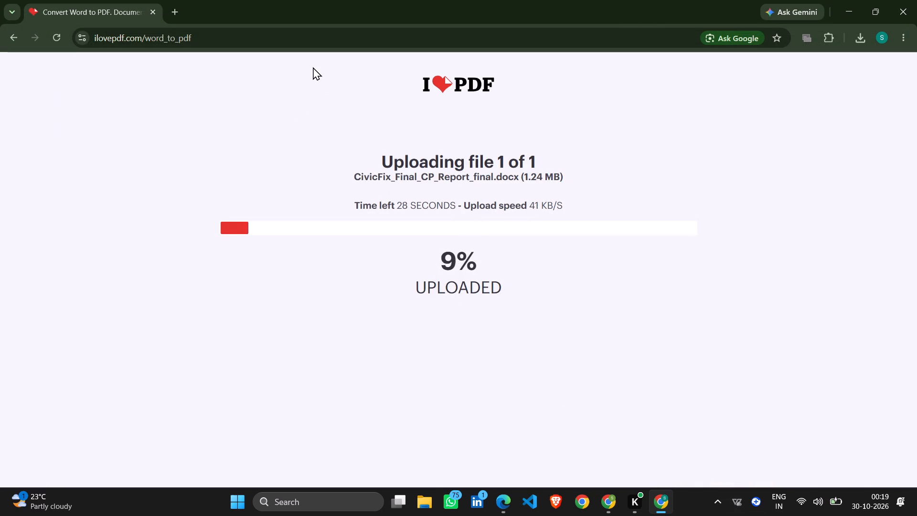
{"action": "left_click", "coordinate": [313, 67]}
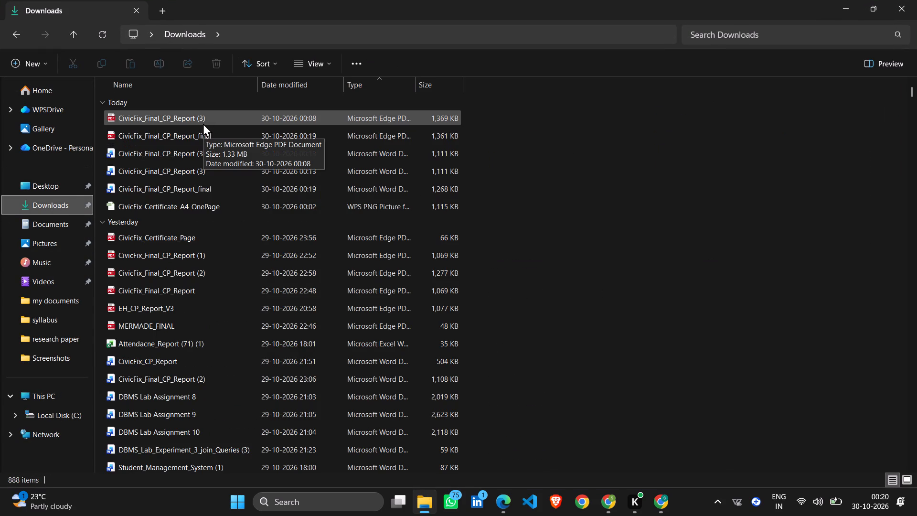
{"action": "double_click", "coordinate": [196, 138]}
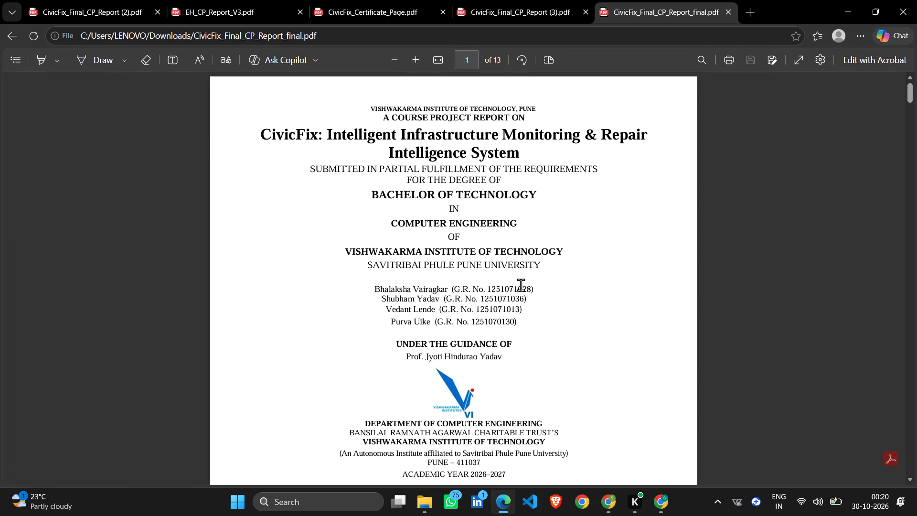
Review the PDF's cover and certificate pages, checking their layout up to the start of the Project Synopsis.
{"action": "scroll", "coordinate": [521, 285], "scroll_direction": "down", "scroll_amount": 1}
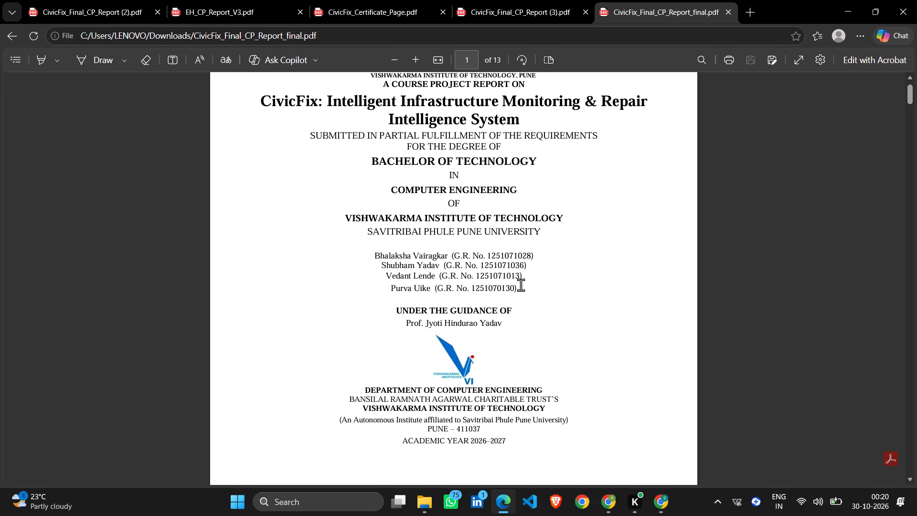
{"action": "scroll", "coordinate": [521, 285], "scroll_direction": "down", "scroll_amount": 2}
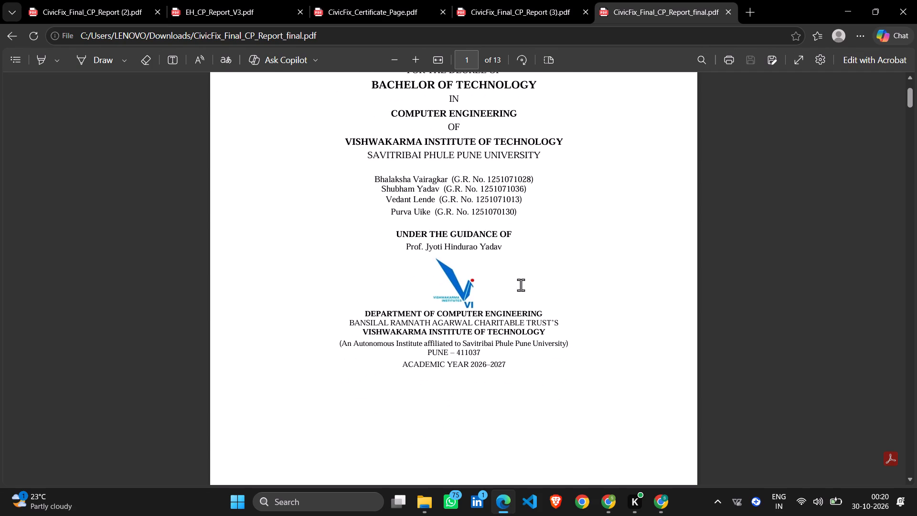
{"action": "scroll", "coordinate": [521, 285], "scroll_direction": "down", "scroll_amount": 3}
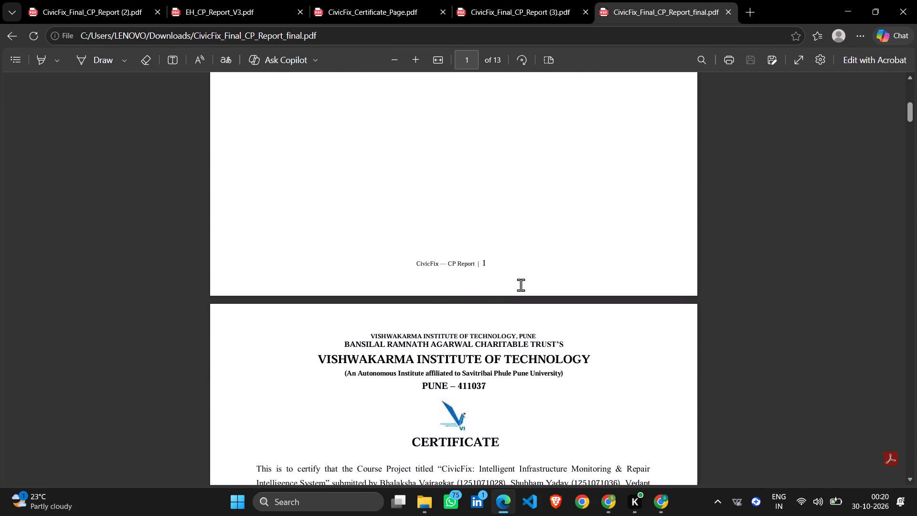
{"action": "scroll", "coordinate": [521, 285], "scroll_direction": "down", "scroll_amount": 7}
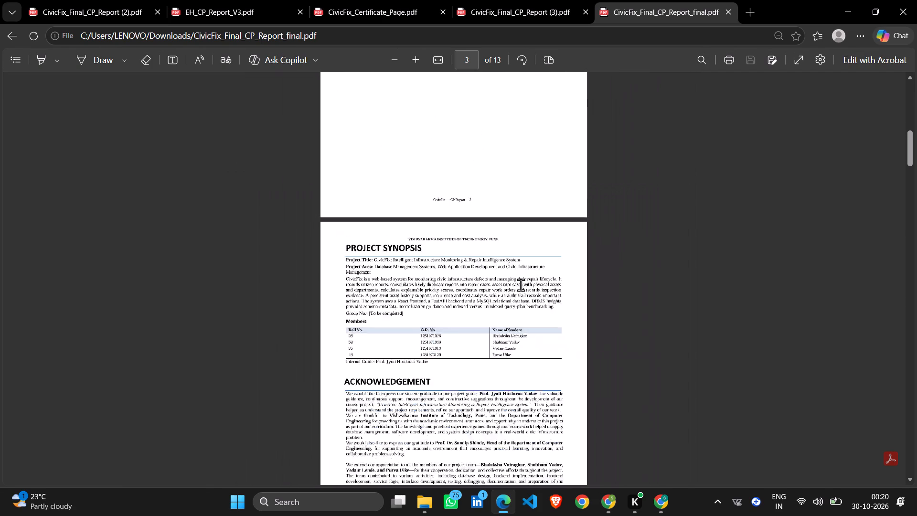
{"action": "scroll", "coordinate": [521, 285], "scroll_direction": "up", "scroll_amount": 5}
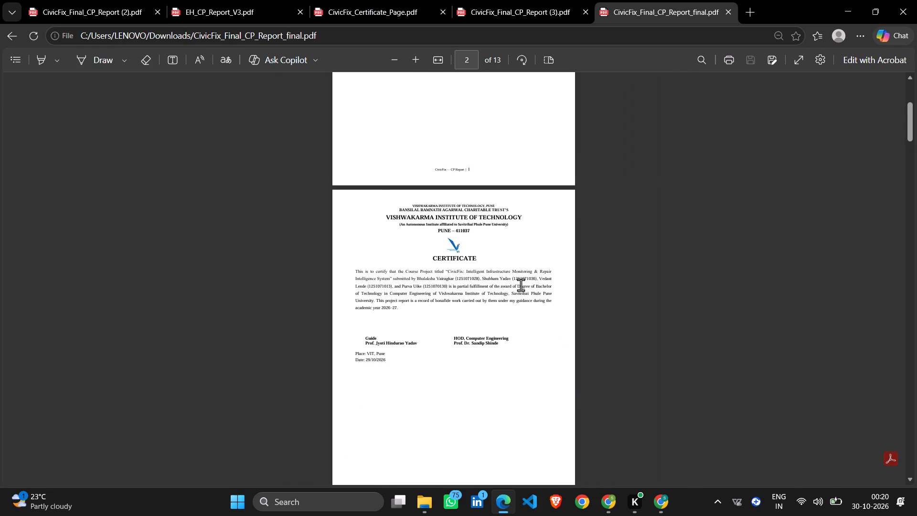
{"action": "scroll", "coordinate": [521, 285], "scroll_direction": "down", "scroll_amount": 3}
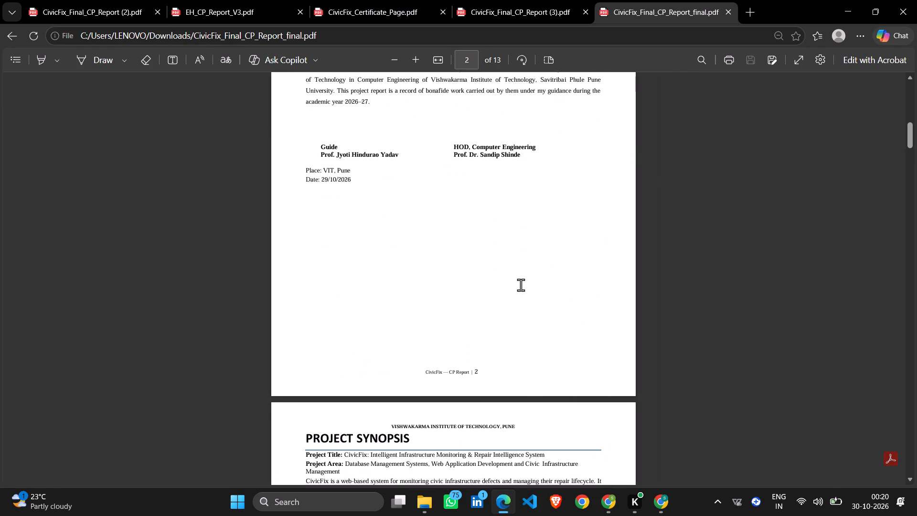
{"action": "scroll", "coordinate": [521, 285], "scroll_direction": "up", "scroll_amount": 2}
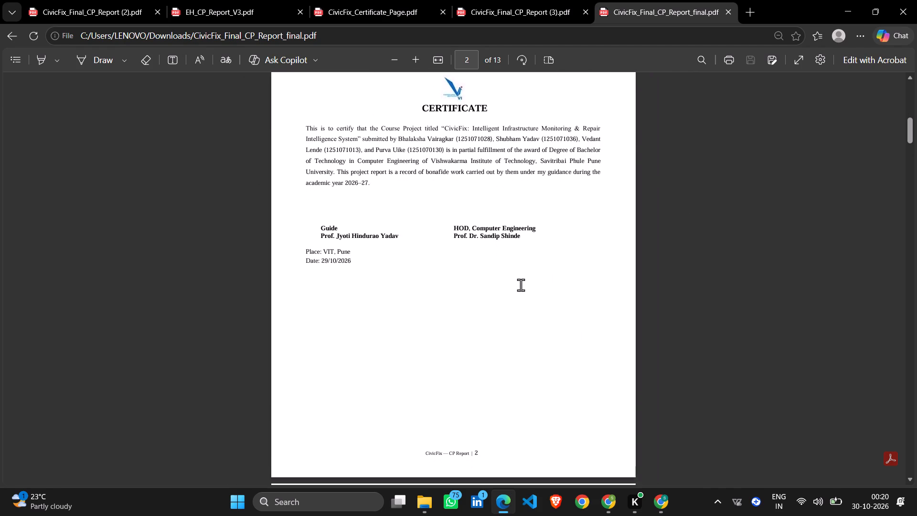
{"action": "scroll", "coordinate": [521, 285], "scroll_direction": "up", "scroll_amount": 1}
{"action": "scroll", "coordinate": [521, 285], "scroll_direction": "down", "scroll_amount": 1}
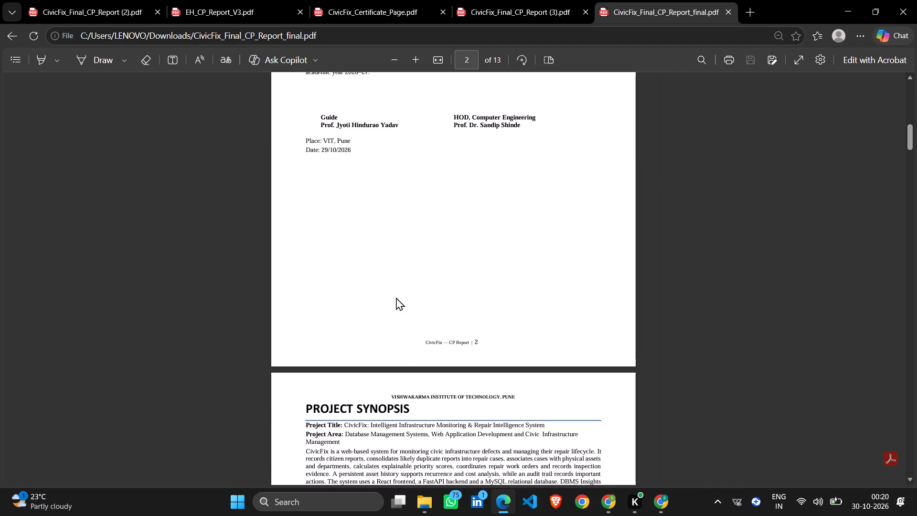
Review the PDF's Project Synopsis and Acknowledgement page, checking the members table and the spacing around the Internal Guide line.
{"action": "scroll", "coordinate": [412, 236], "scroll_direction": "down", "scroll_amount": 5}
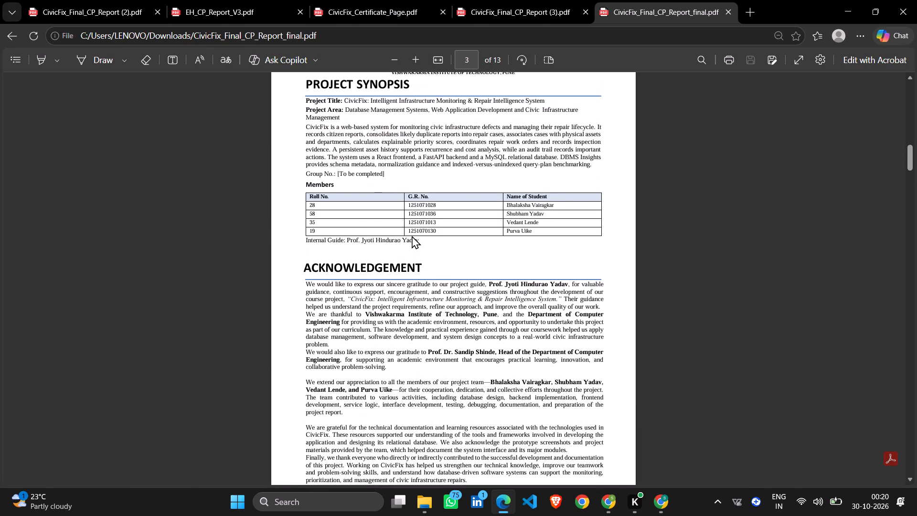
{"action": "scroll", "coordinate": [412, 236], "scroll_direction": "down", "scroll_amount": 3}
{"action": "scroll", "coordinate": [412, 236], "scroll_direction": "up", "scroll_amount": 1}
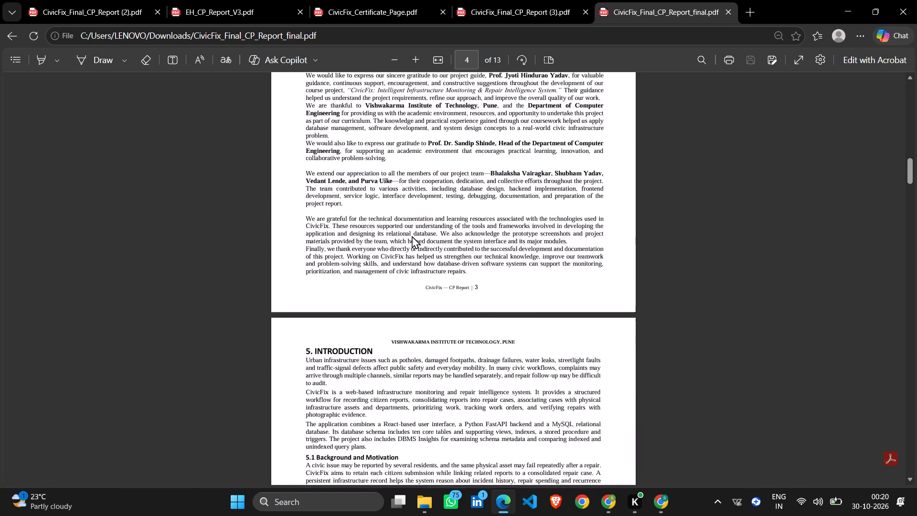
{"action": "scroll", "coordinate": [412, 236], "scroll_direction": "up", "scroll_amount": 1}
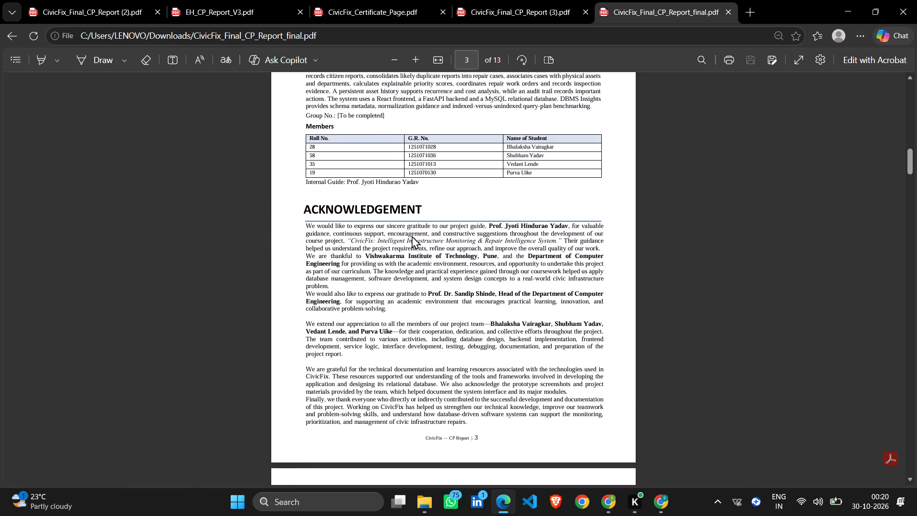
{"action": "left_click", "coordinate": [312, 183]}
{"action": "triple_click", "coordinate": [307, 184]}
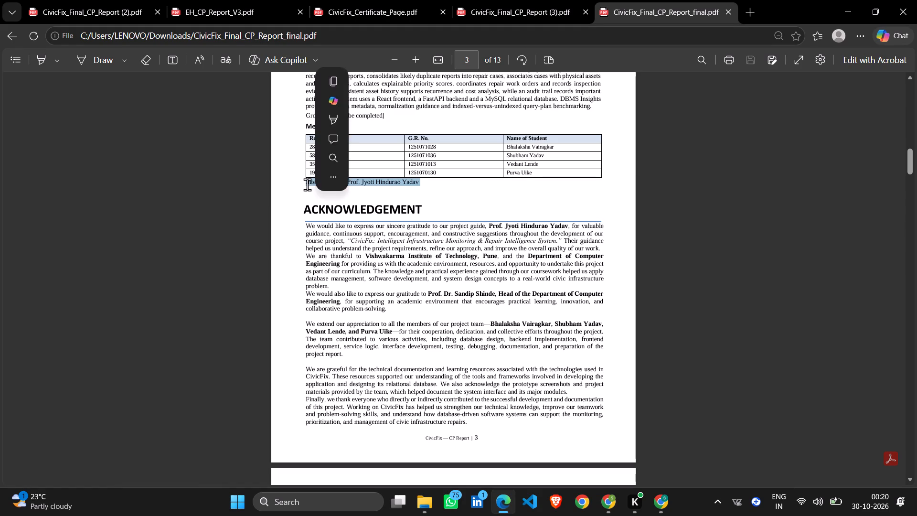
{"action": "left_click", "coordinate": [307, 184]}
{"action": "left_click", "coordinate": [439, 183]}
{"action": "scroll", "coordinate": [439, 183], "scroll_direction": "down", "scroll_amount": 2}
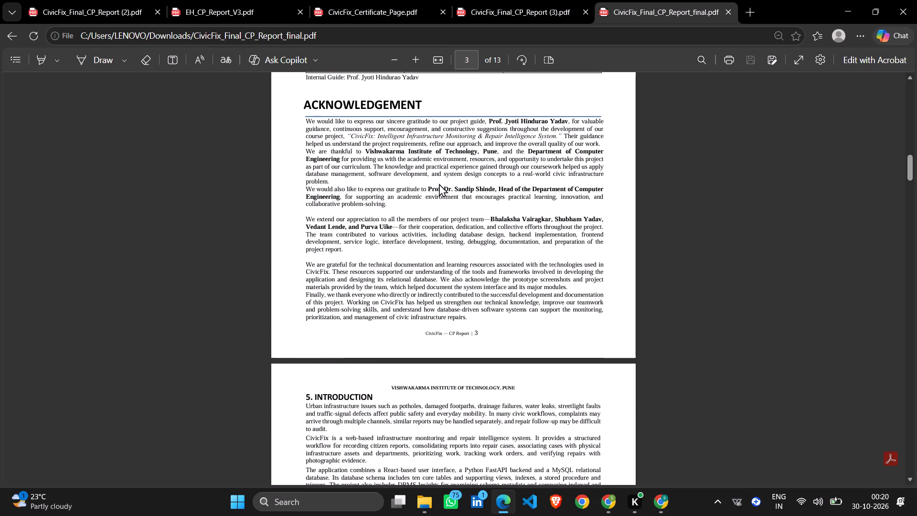
Check the PDF's system architecture, ER diagram and database table dictionary pages, examining the table layout in sections 6.7 and 6.8 closely.
{"action": "scroll", "coordinate": [439, 183], "scroll_direction": "down", "scroll_amount": 8}
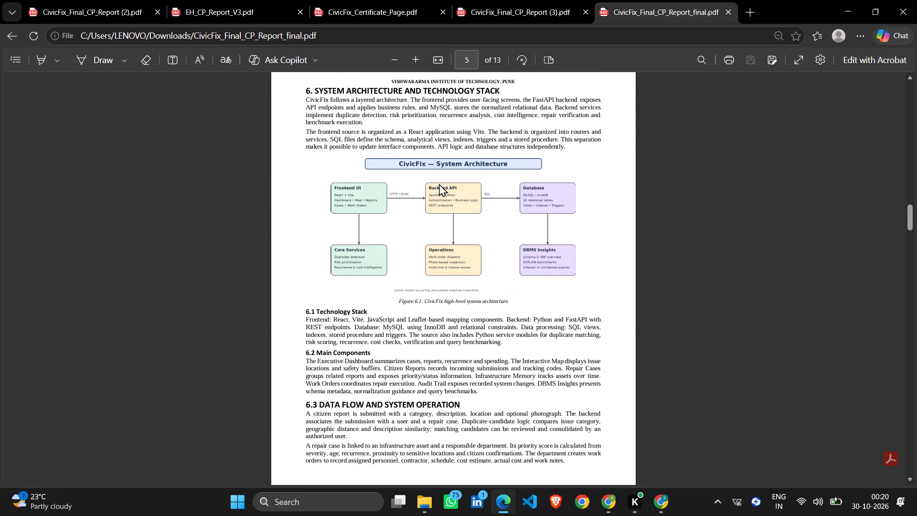
{"action": "scroll", "coordinate": [439, 183], "scroll_direction": "down", "scroll_amount": 8}
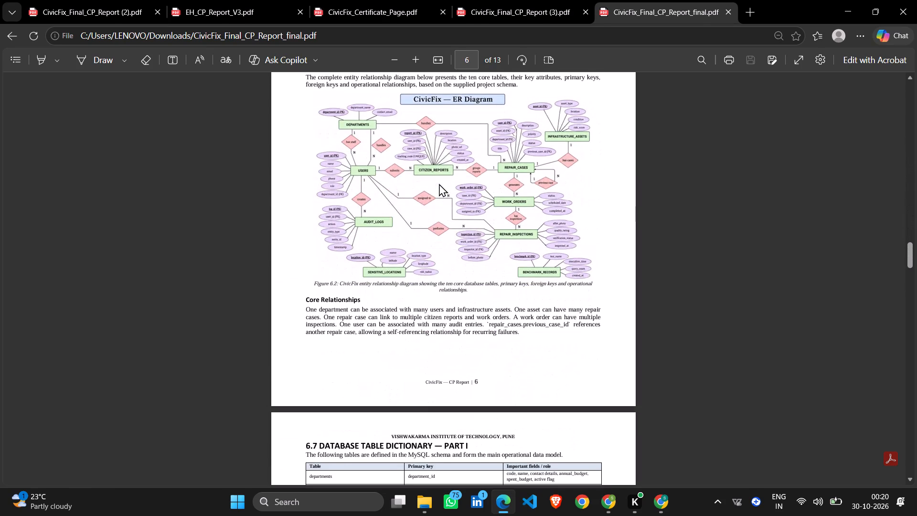
{"action": "scroll", "coordinate": [439, 183], "scroll_direction": "down", "scroll_amount": 5}
{"action": "scroll", "coordinate": [439, 183], "scroll_direction": "up", "scroll_amount": 1}
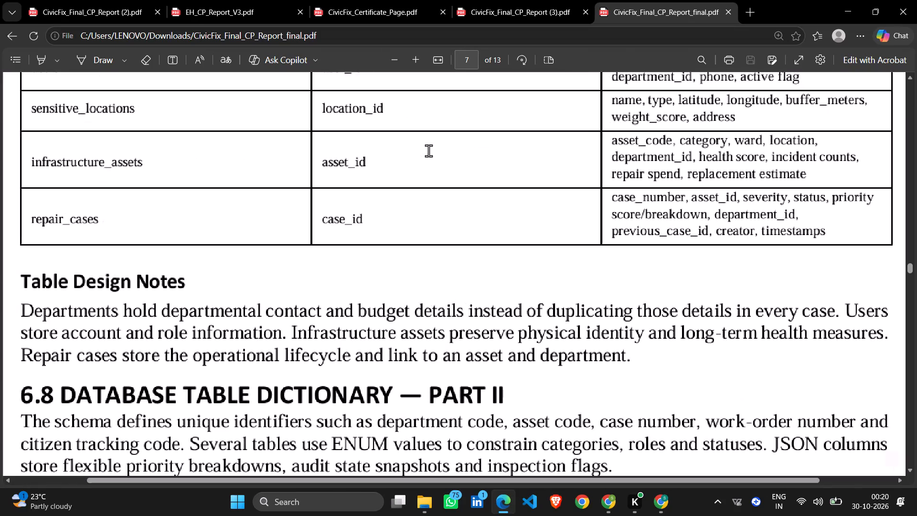
{"action": "left_click_drag", "start_coordinate": [326, 160], "coordinate": [365, 153]}
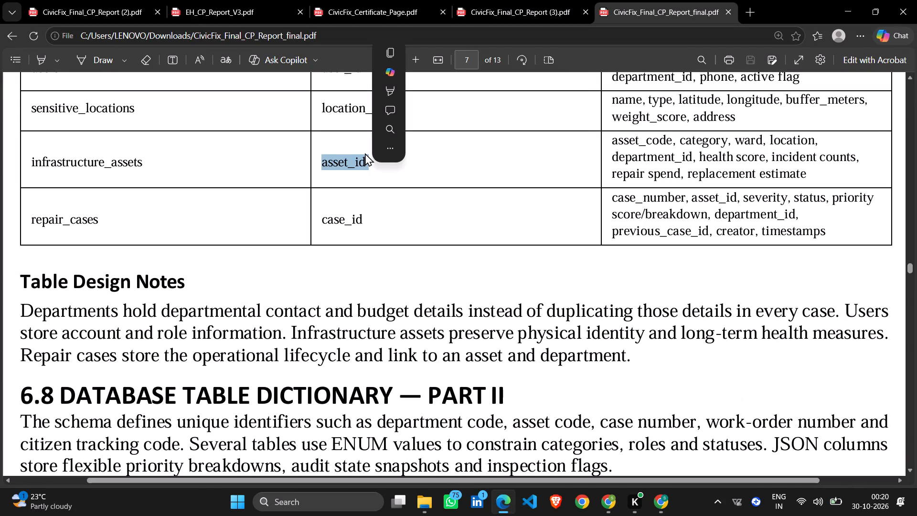
{"action": "left_click", "coordinate": [365, 153]}
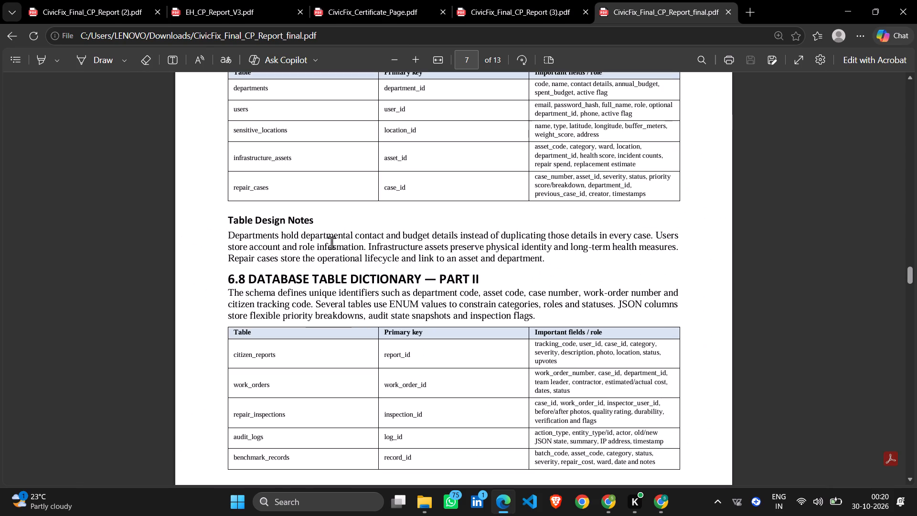
{"action": "scroll", "coordinate": [311, 161], "scroll_direction": "up", "scroll_amount": 1}
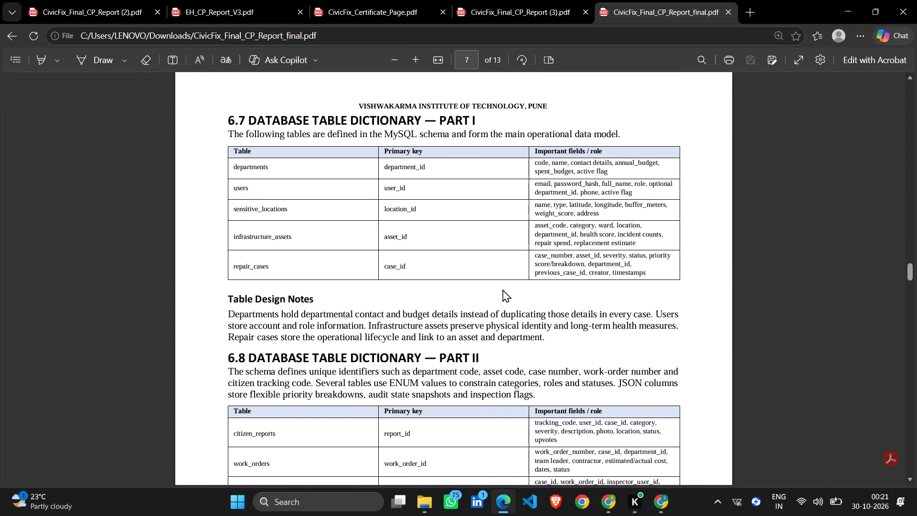
Review the rest of the PDF from section 7 through the References, checking the prototype screenshots, figure captions and page breaks.
{"action": "scroll", "coordinate": [553, 263], "scroll_direction": "down", "scroll_amount": 7}
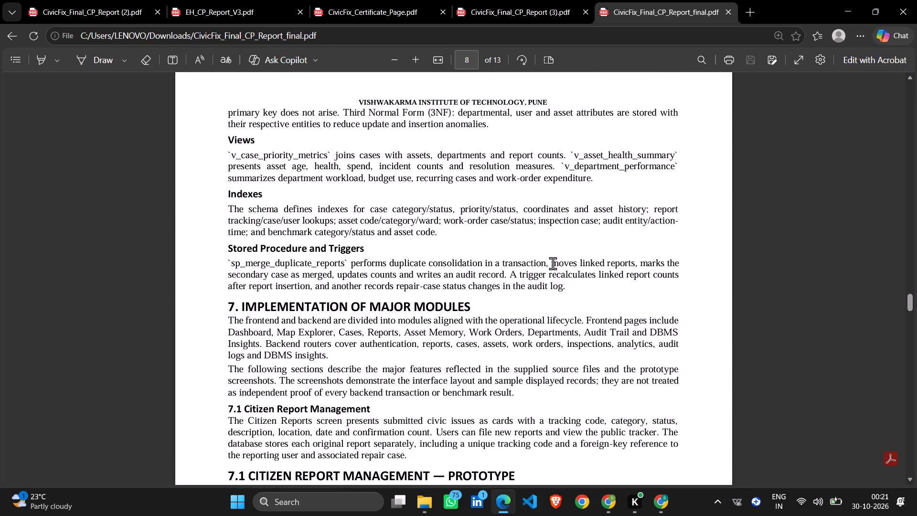
{"action": "scroll", "coordinate": [553, 263], "scroll_direction": "down", "scroll_amount": 4}
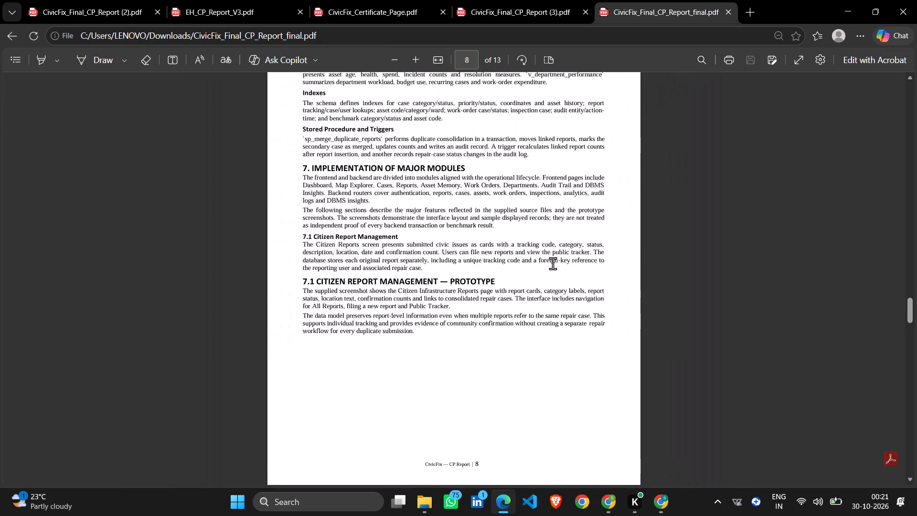
{"action": "scroll", "coordinate": [553, 263], "scroll_direction": "down", "scroll_amount": 7}
{"action": "scroll", "coordinate": [553, 263], "scroll_direction": "up", "scroll_amount": 3}
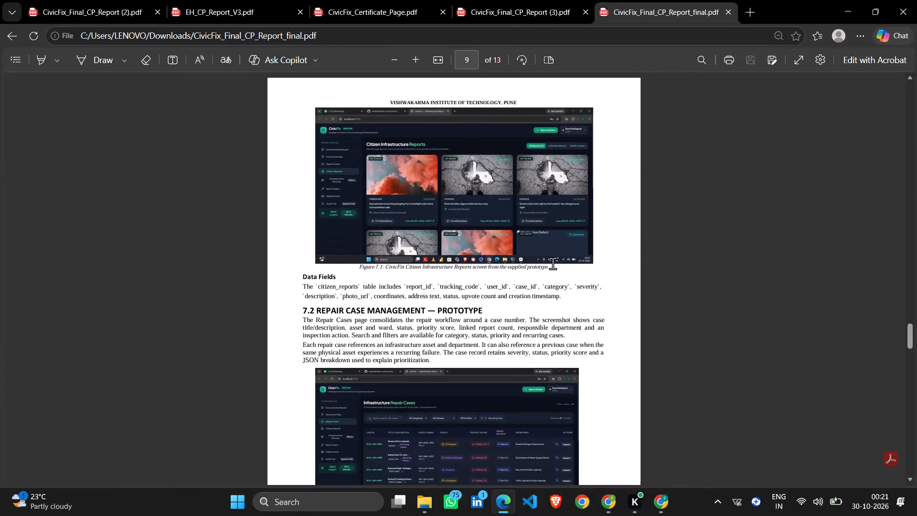
{"action": "scroll", "coordinate": [553, 263], "scroll_direction": "down", "scroll_amount": 1}
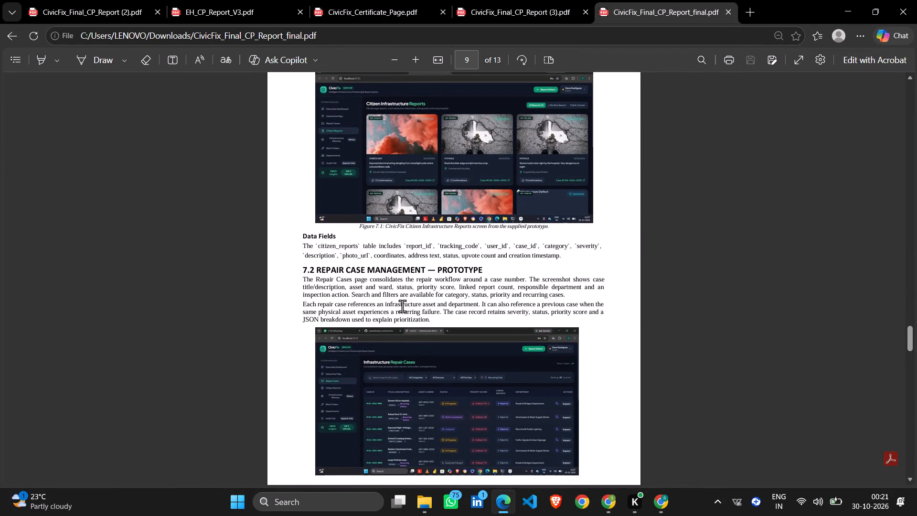
{"action": "scroll", "coordinate": [402, 306], "scroll_direction": "up", "scroll_amount": 2}
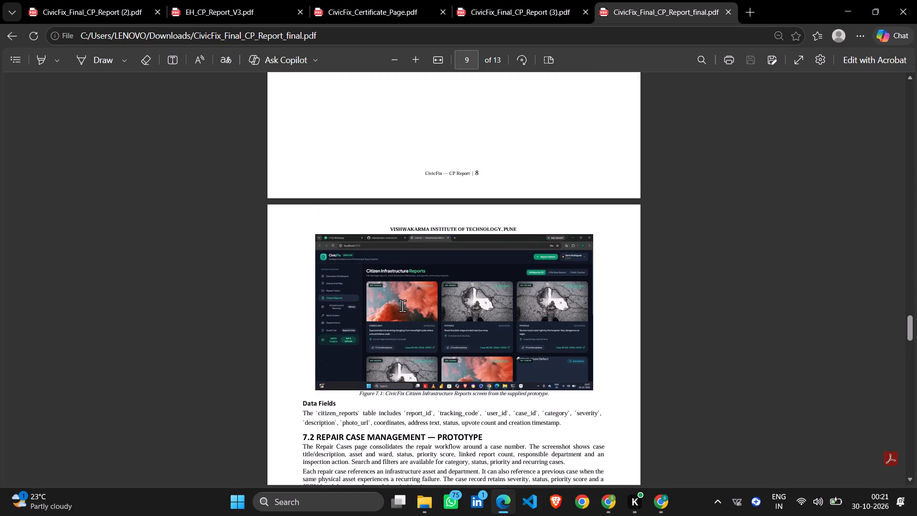
{"action": "scroll", "coordinate": [402, 306], "scroll_direction": "down", "scroll_amount": 5}
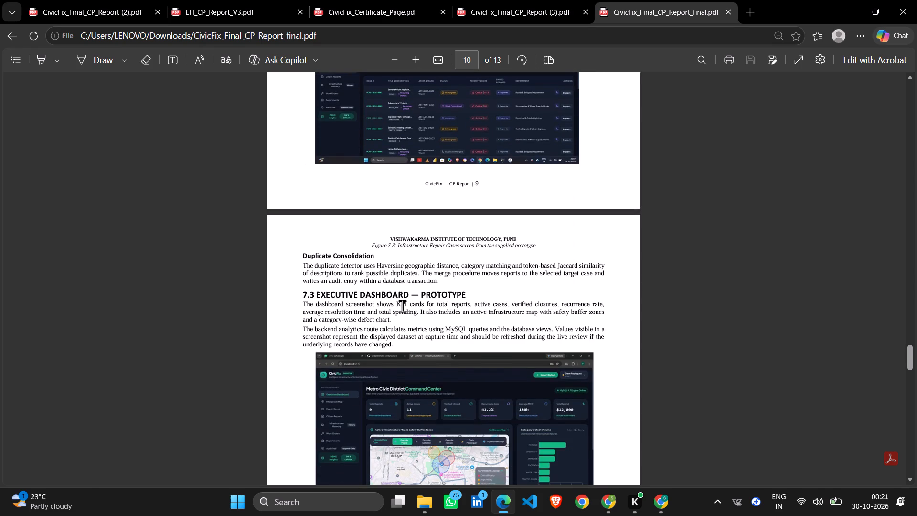
{"action": "scroll", "coordinate": [402, 306], "scroll_direction": "down", "scroll_amount": 2}
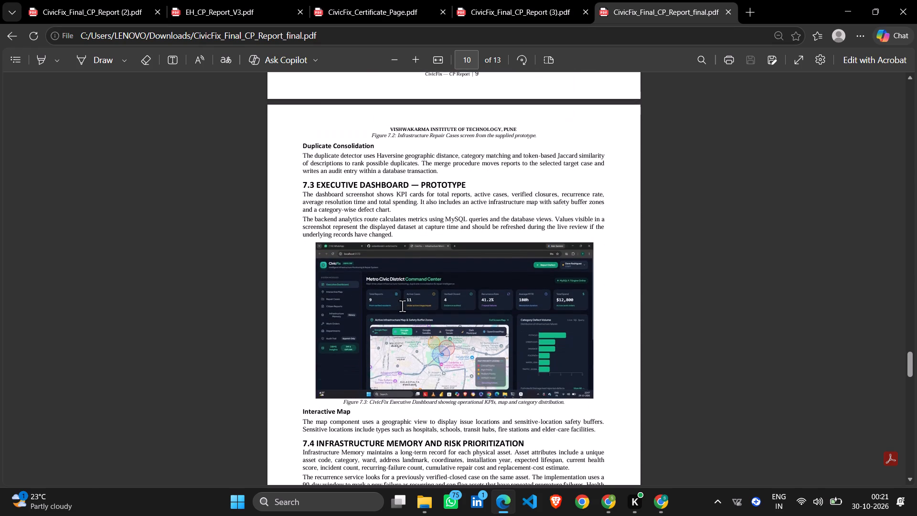
{"action": "scroll", "coordinate": [402, 306], "scroll_direction": "down", "scroll_amount": 10}
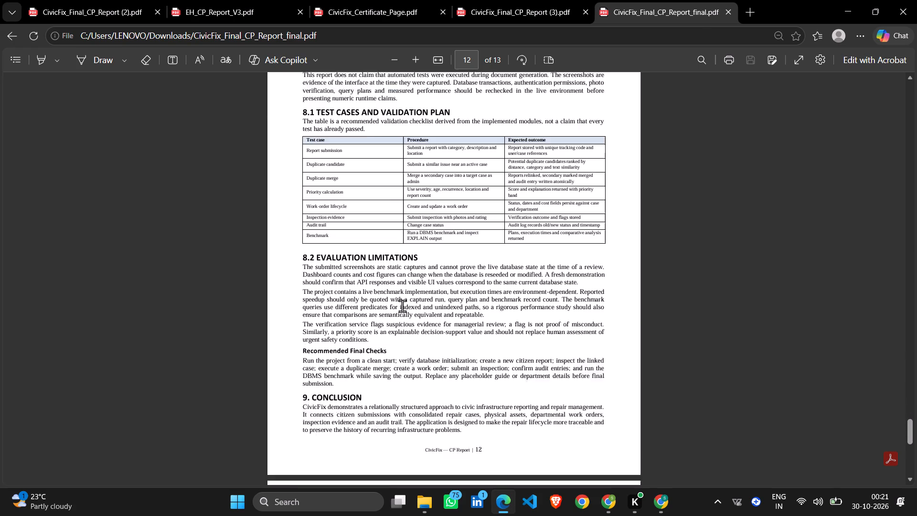
{"action": "scroll", "coordinate": [402, 306], "scroll_direction": "down", "scroll_amount": 12}
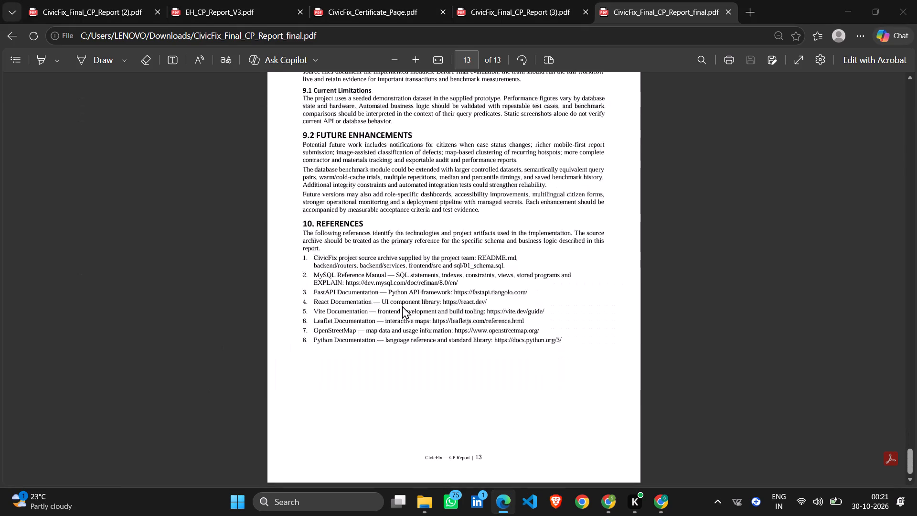
Close the PDF viewer and open the Word document CivicFix_Final_CP_Report_final from the Downloads folder.
{"action": "left_click", "coordinate": [897, 5]}
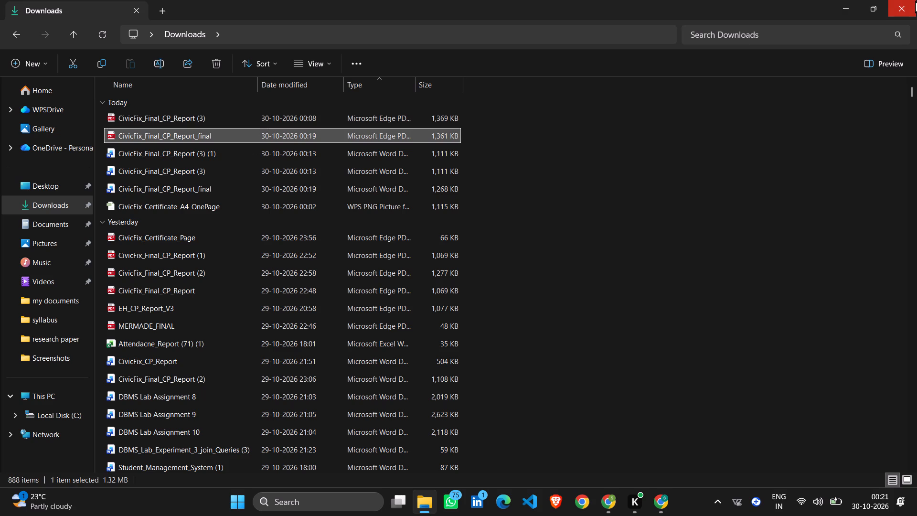
{"action": "double_click", "coordinate": [228, 184]}
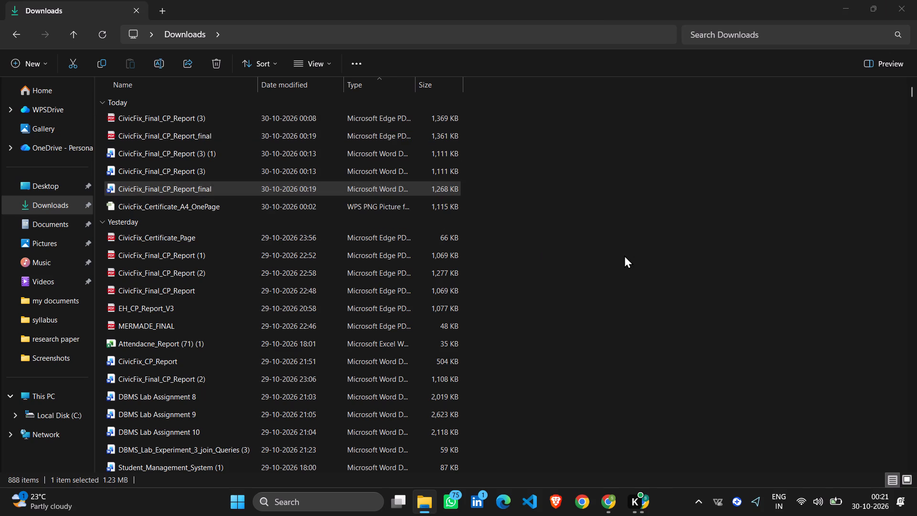
Look through the Word report from the cover to section 6.7, and return to the Internal Guide line on the Project Synopsis page.
{"action": "scroll", "coordinate": [729, 290], "scroll_direction": "down", "scroll_amount": 1}
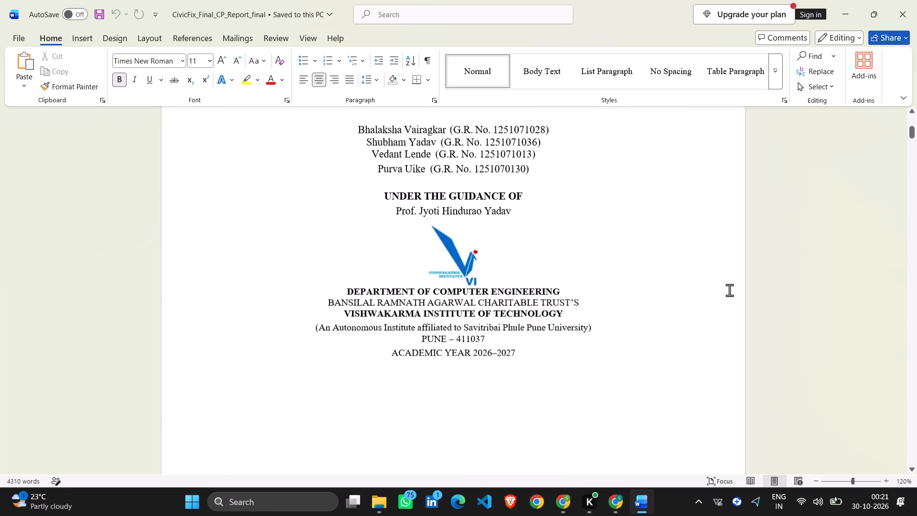
{"action": "scroll", "coordinate": [729, 290], "scroll_direction": "down", "scroll_amount": 1}
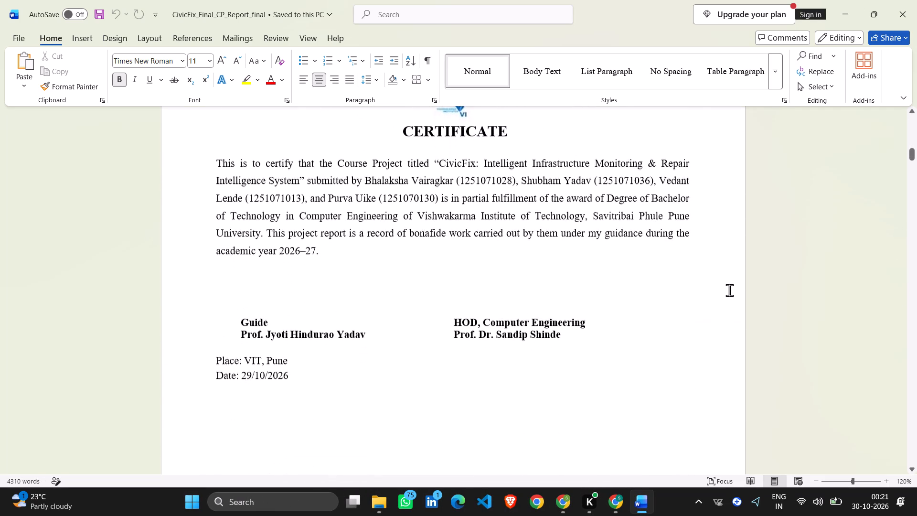
{"action": "scroll", "coordinate": [729, 290], "scroll_direction": "down", "scroll_amount": 1}
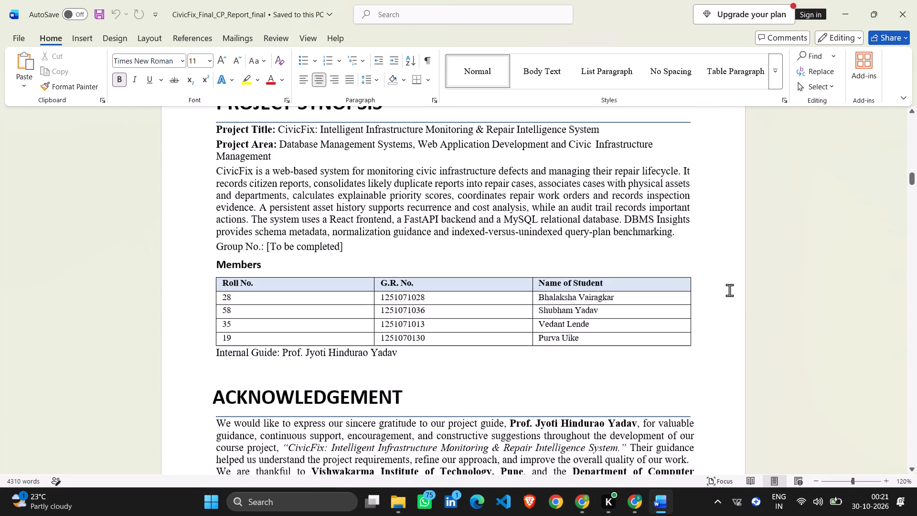
{"action": "scroll", "coordinate": [729, 290], "scroll_direction": "down", "scroll_amount": 1}
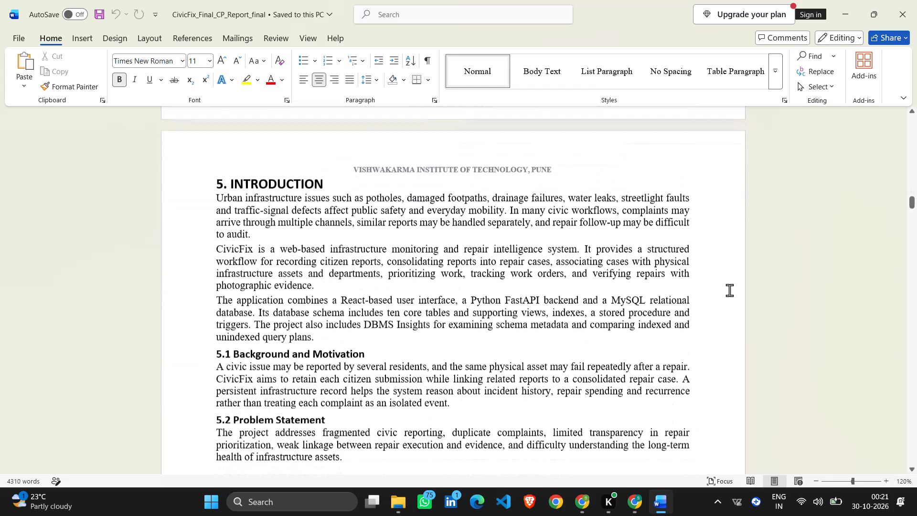
{"action": "scroll", "coordinate": [729, 290], "scroll_direction": "down", "scroll_amount": 2}
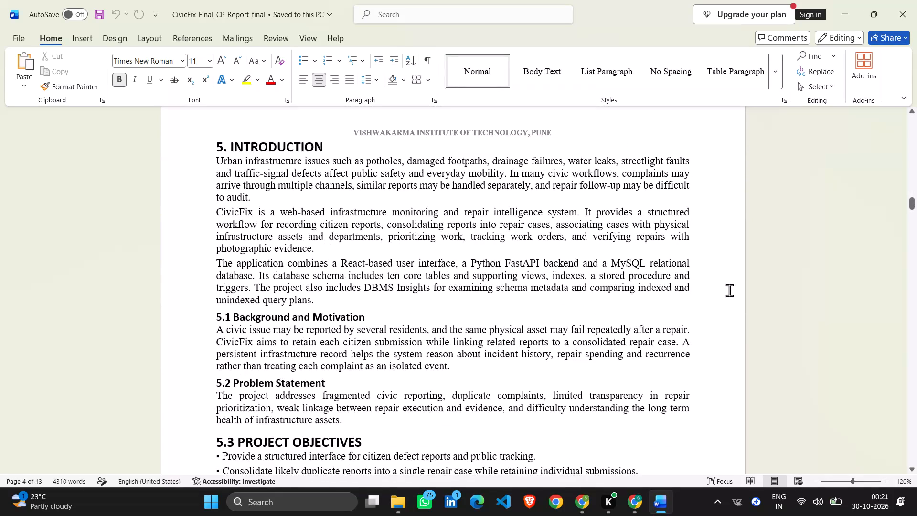
{"action": "scroll", "coordinate": [729, 290], "scroll_direction": "down", "scroll_amount": 1}
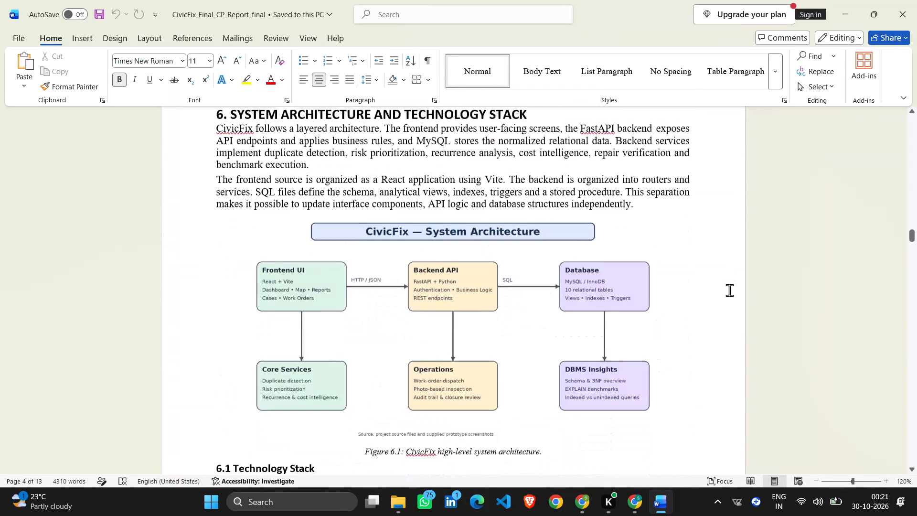
{"action": "scroll", "coordinate": [729, 290], "scroll_direction": "up", "scroll_amount": 1}
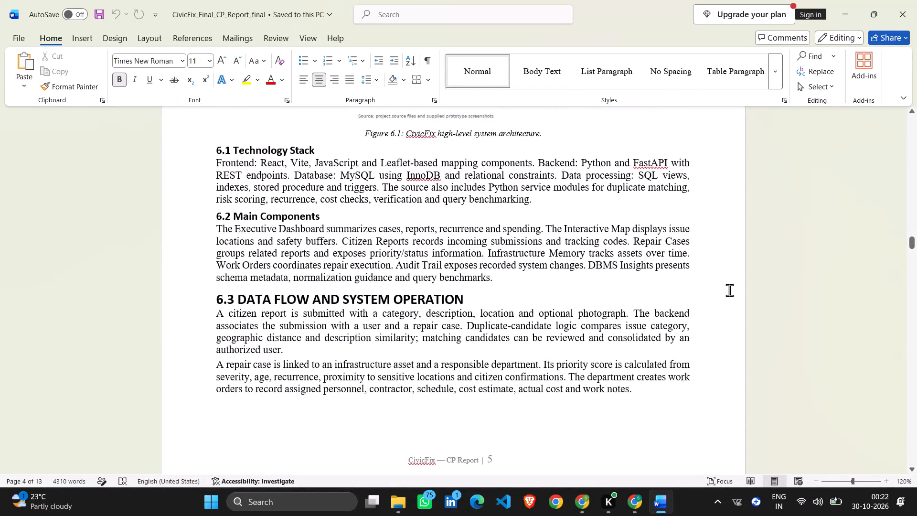
{"action": "scroll", "coordinate": [729, 290], "scroll_direction": "up", "scroll_amount": 1}
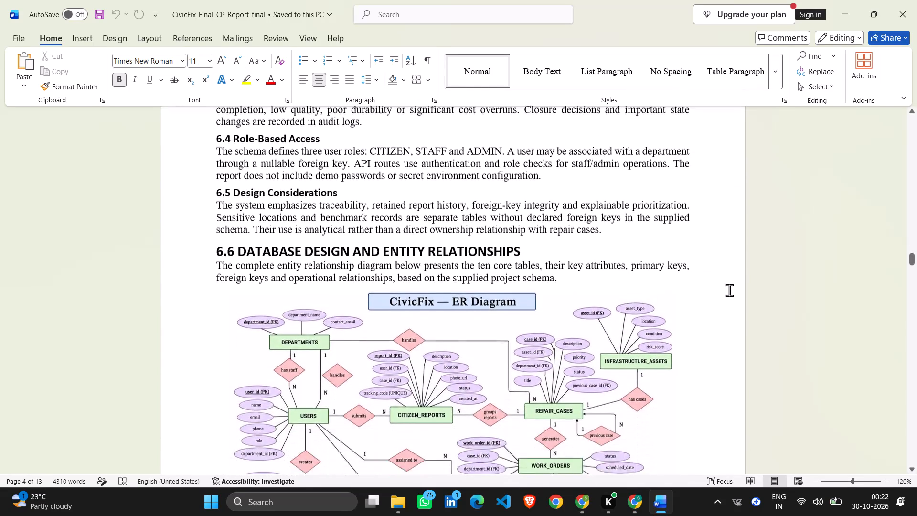
{"action": "scroll", "coordinate": [729, 290], "scroll_direction": "up", "scroll_amount": 1}
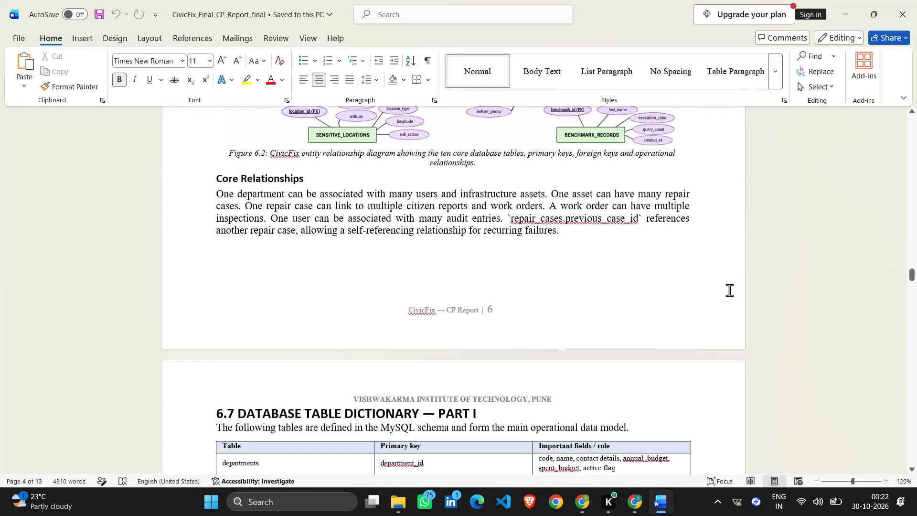
{"action": "scroll", "coordinate": [729, 290], "scroll_direction": "up", "scroll_amount": 1}
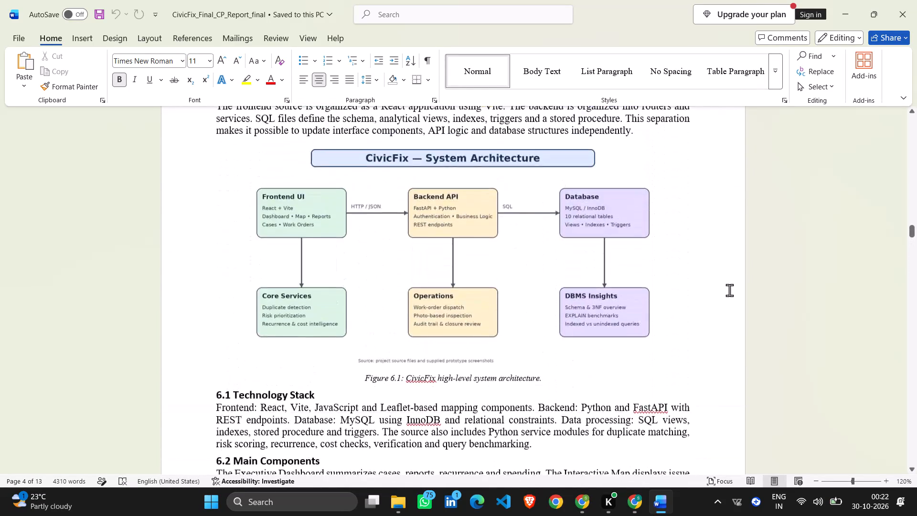
{"action": "scroll", "coordinate": [729, 290], "scroll_direction": "up", "scroll_amount": 1}
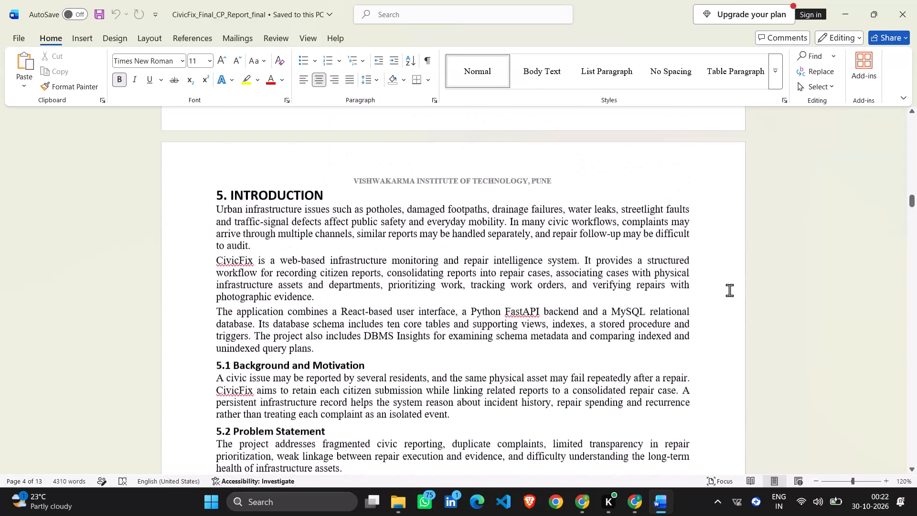
{"action": "scroll", "coordinate": [729, 290], "scroll_direction": "up", "scroll_amount": 2}
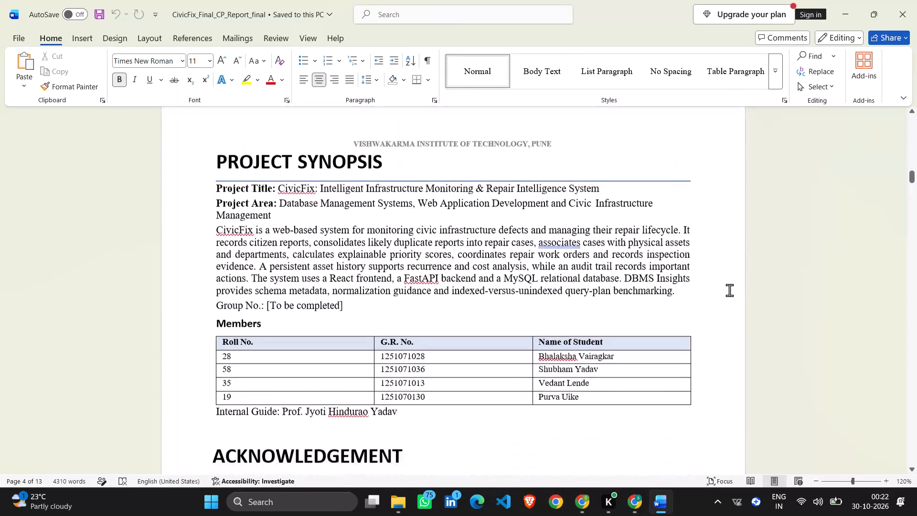
{"action": "scroll", "coordinate": [729, 290], "scroll_direction": "up", "scroll_amount": 1}
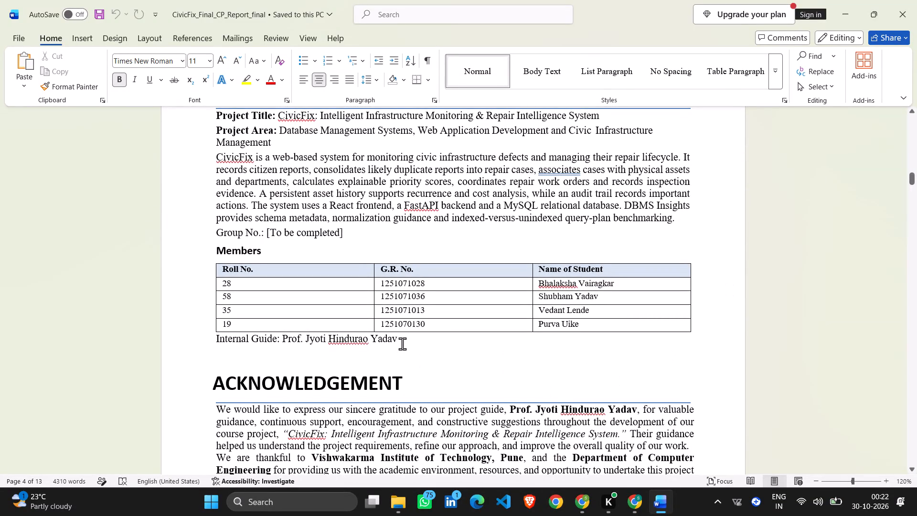
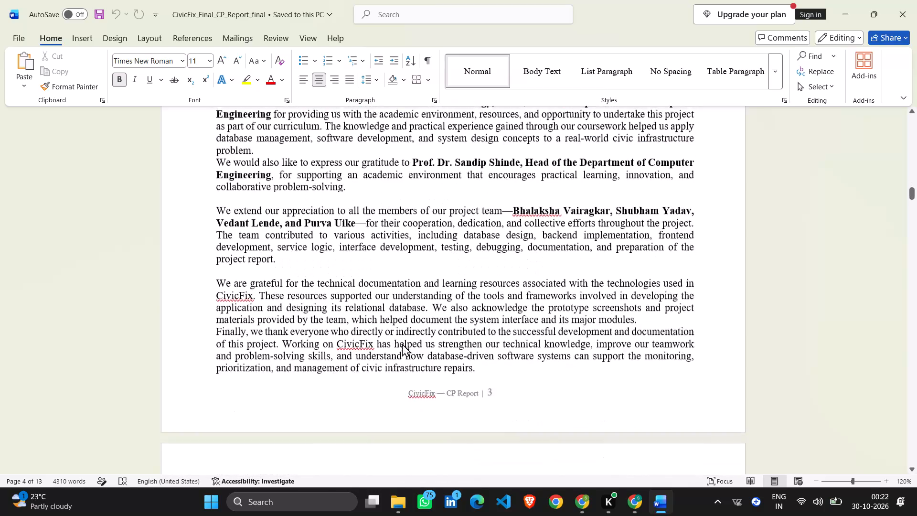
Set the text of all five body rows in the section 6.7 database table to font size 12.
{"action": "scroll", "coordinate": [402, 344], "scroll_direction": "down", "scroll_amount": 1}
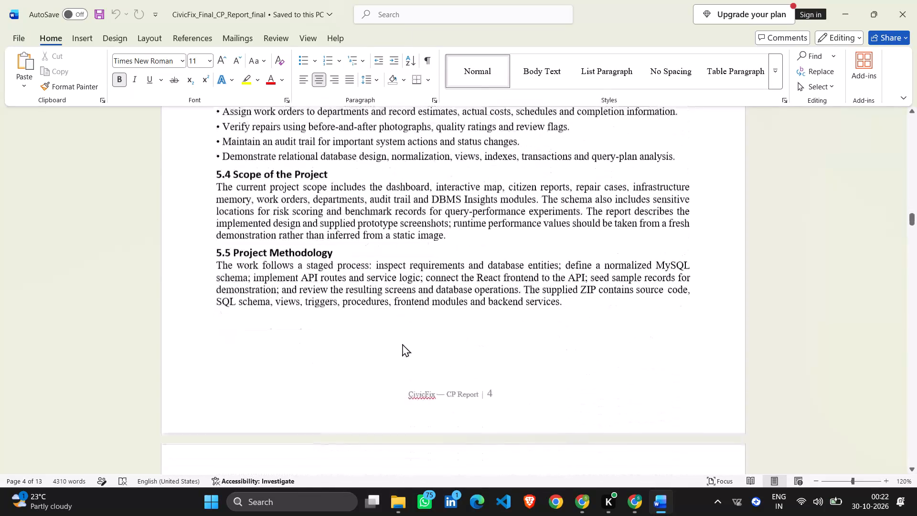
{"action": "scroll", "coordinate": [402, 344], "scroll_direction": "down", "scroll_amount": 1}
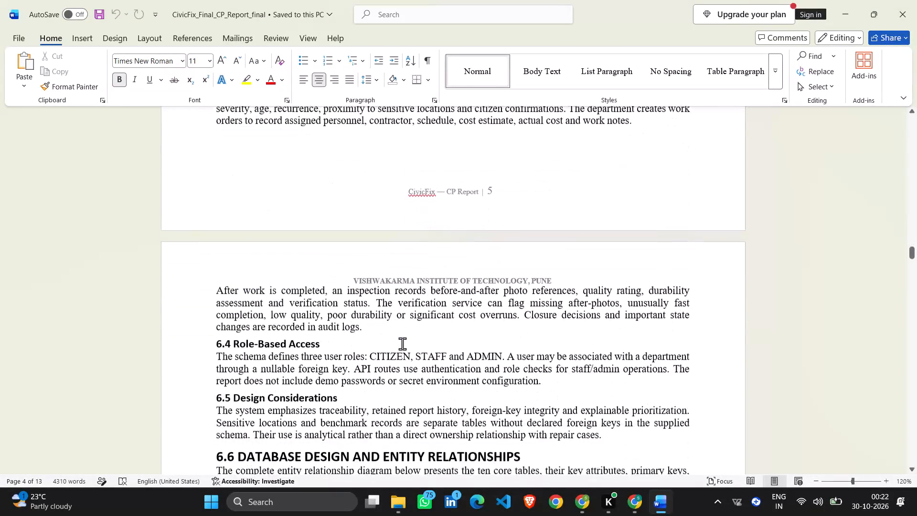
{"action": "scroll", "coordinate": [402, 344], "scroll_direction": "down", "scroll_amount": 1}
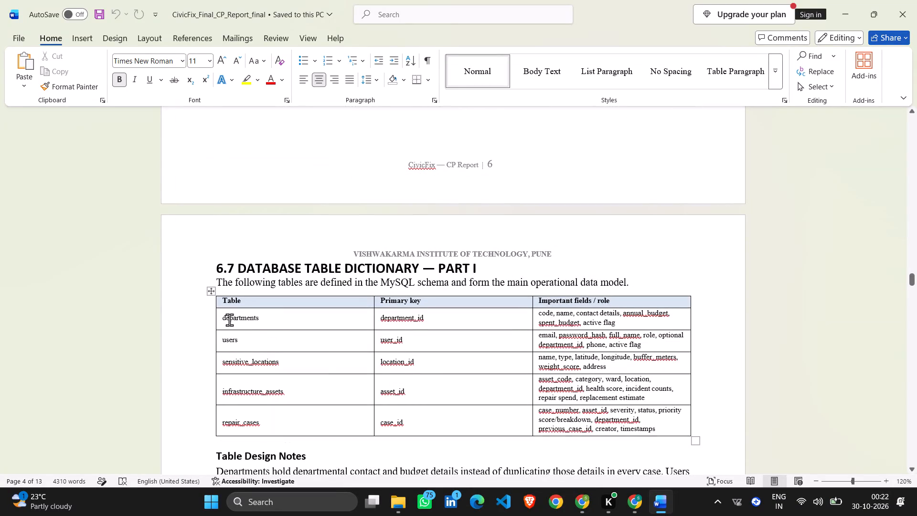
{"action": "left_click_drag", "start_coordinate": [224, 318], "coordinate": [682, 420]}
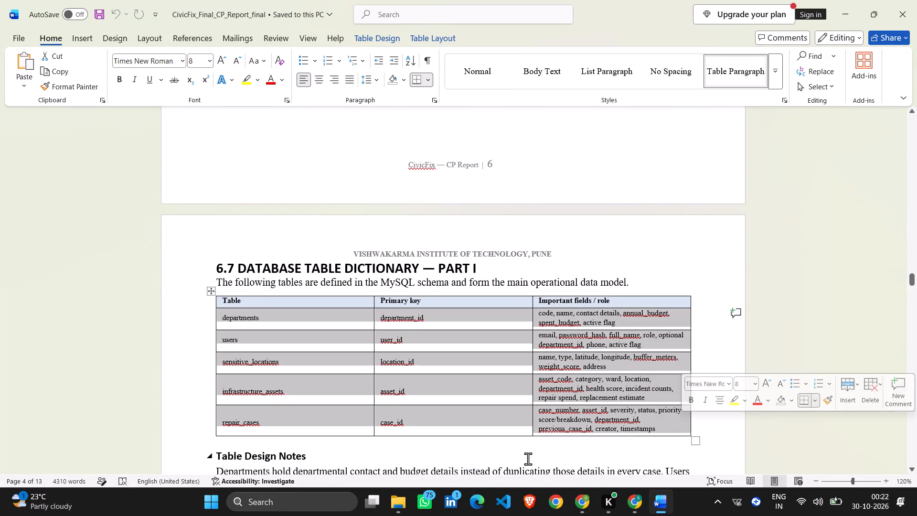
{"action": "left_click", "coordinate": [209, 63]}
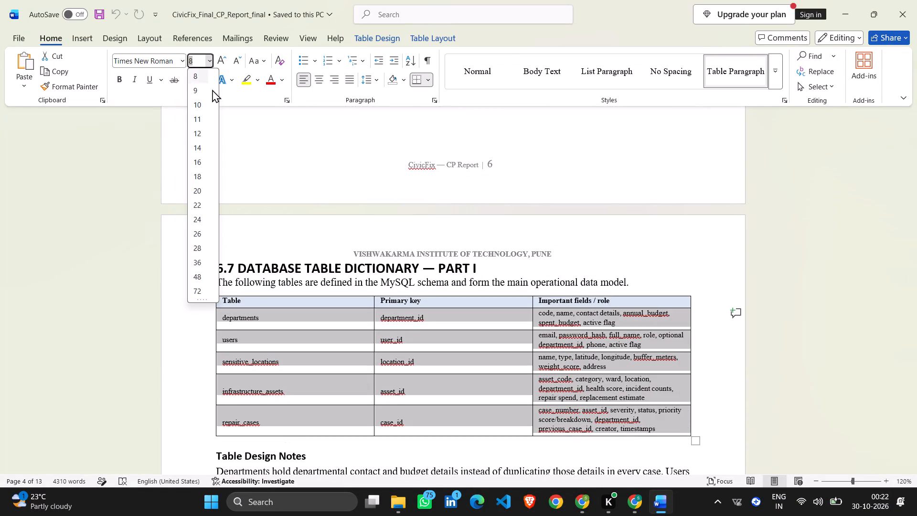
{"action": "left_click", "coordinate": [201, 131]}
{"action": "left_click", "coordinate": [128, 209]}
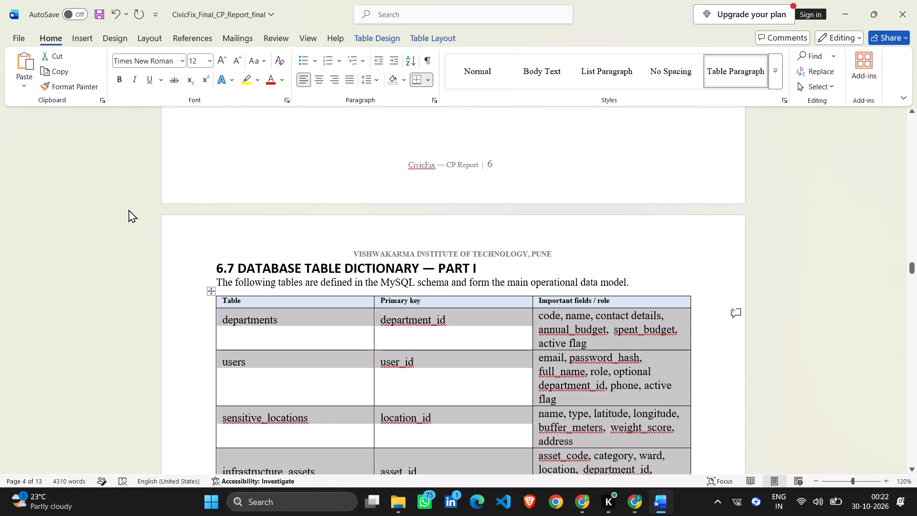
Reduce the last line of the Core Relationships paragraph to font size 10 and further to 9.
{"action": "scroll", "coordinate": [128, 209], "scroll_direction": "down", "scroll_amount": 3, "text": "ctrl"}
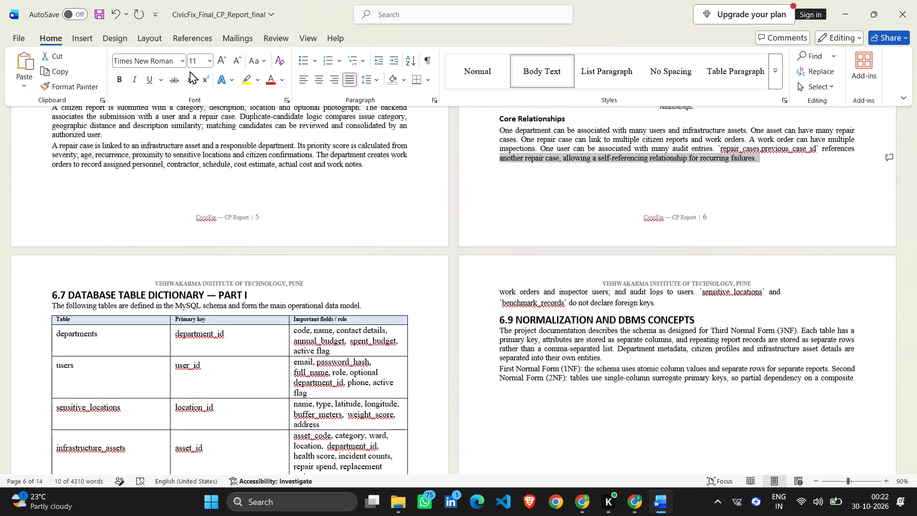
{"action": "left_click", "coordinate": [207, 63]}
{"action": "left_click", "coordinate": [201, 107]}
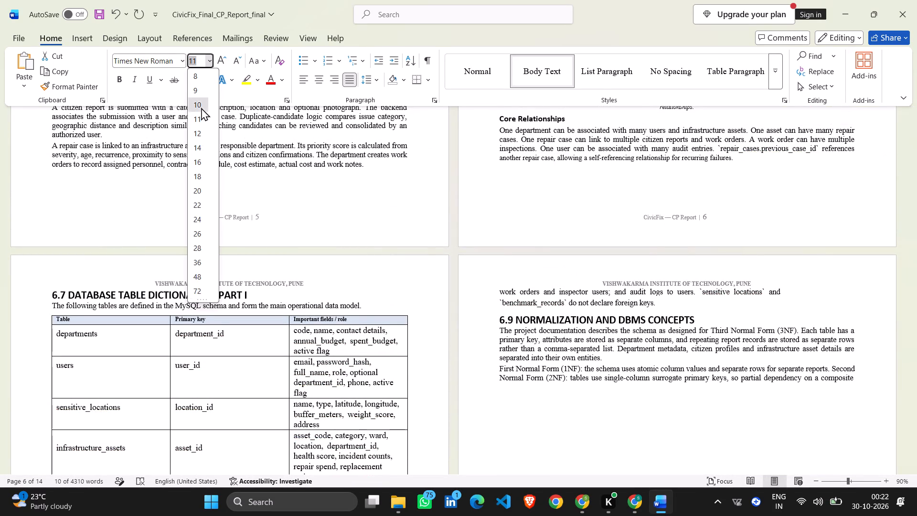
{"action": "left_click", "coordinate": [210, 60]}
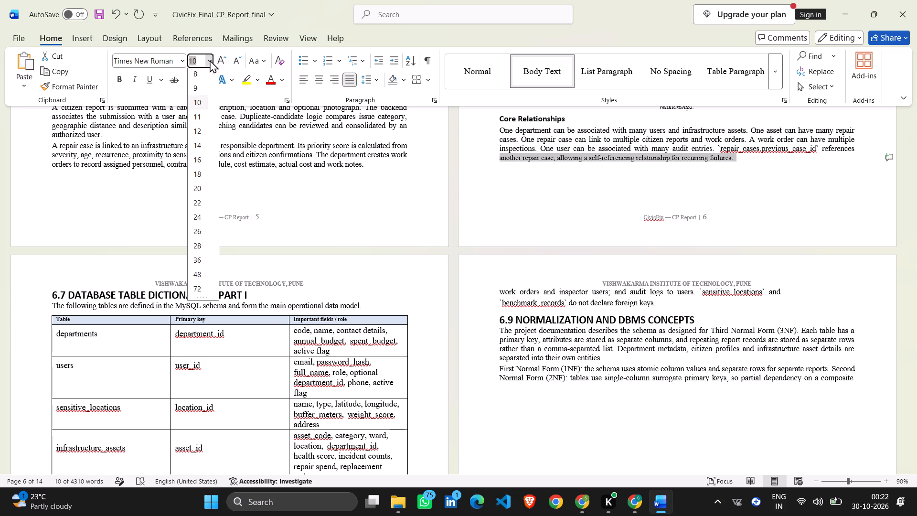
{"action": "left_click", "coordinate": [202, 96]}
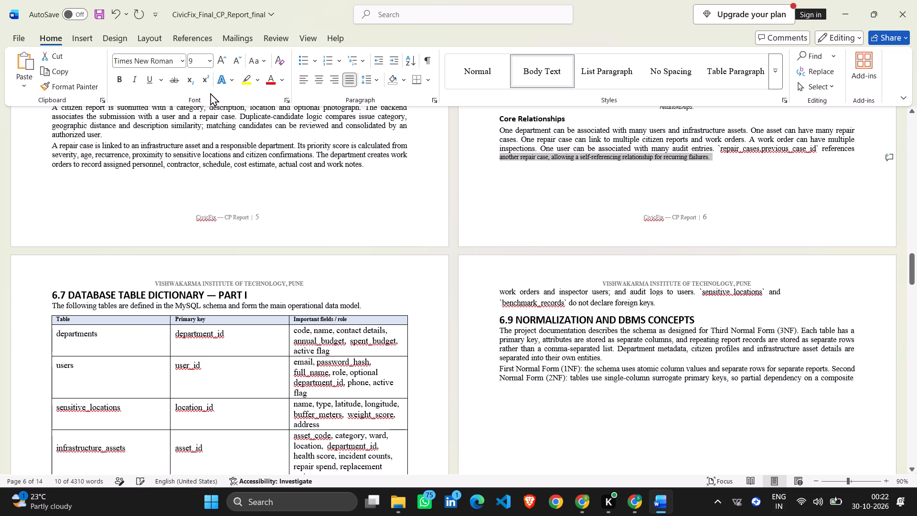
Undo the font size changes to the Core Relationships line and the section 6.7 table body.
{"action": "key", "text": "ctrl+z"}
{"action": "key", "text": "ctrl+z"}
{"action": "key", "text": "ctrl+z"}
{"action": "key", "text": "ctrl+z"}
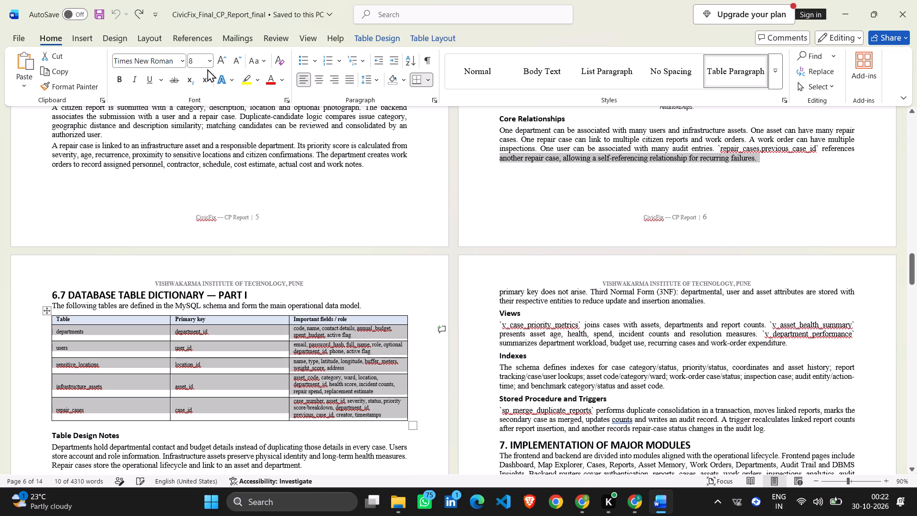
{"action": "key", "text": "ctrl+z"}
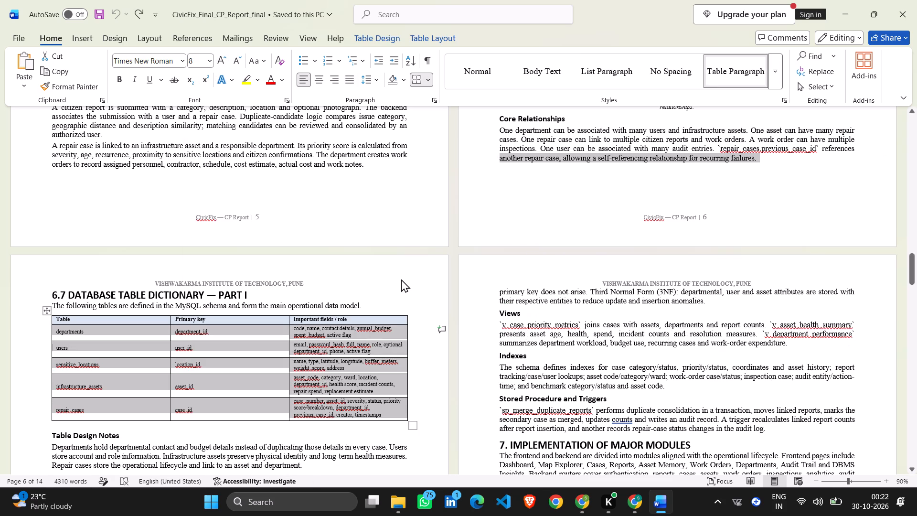
Set the departments entry in the Table column of the section 6.7 table to font size 9.
{"action": "left_click", "coordinate": [410, 286]}
{"action": "scroll", "coordinate": [410, 286], "scroll_direction": "up", "scroll_amount": 4, "text": "ctrl"}
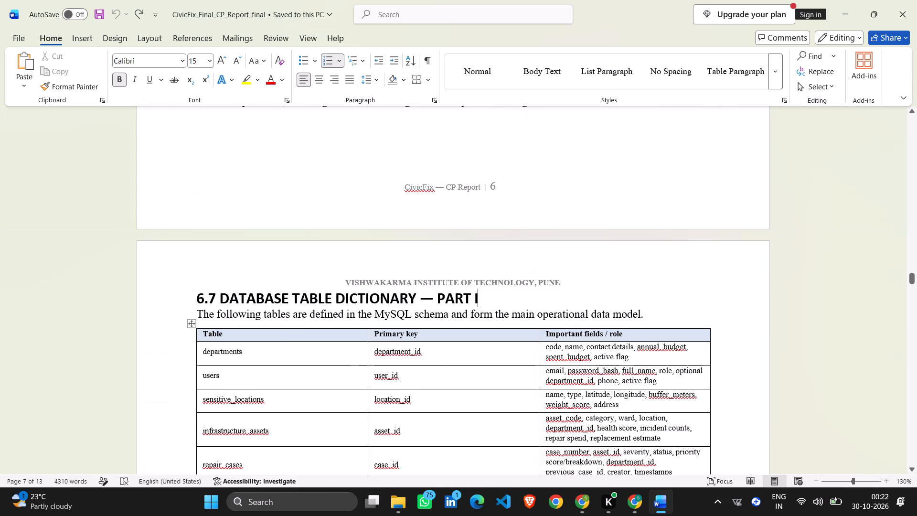
{"action": "double_click", "coordinate": [209, 349]}
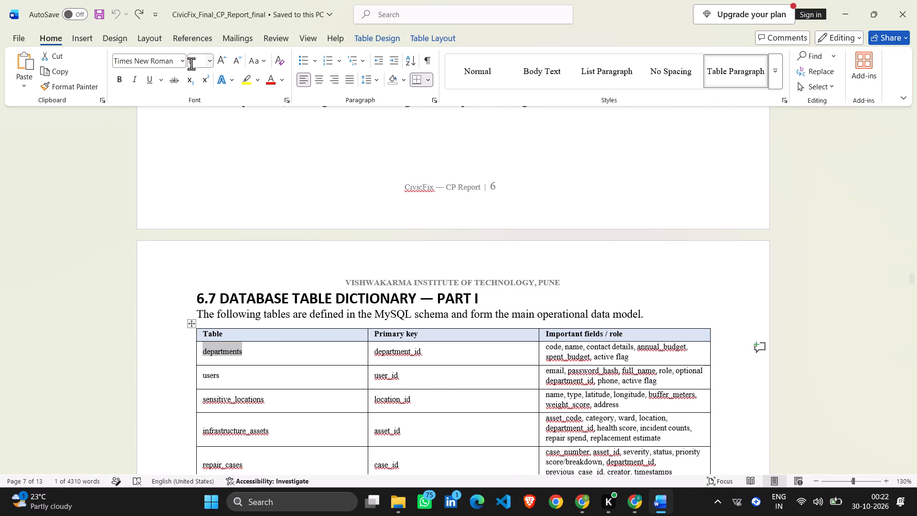
{"action": "left_click", "coordinate": [207, 63]}
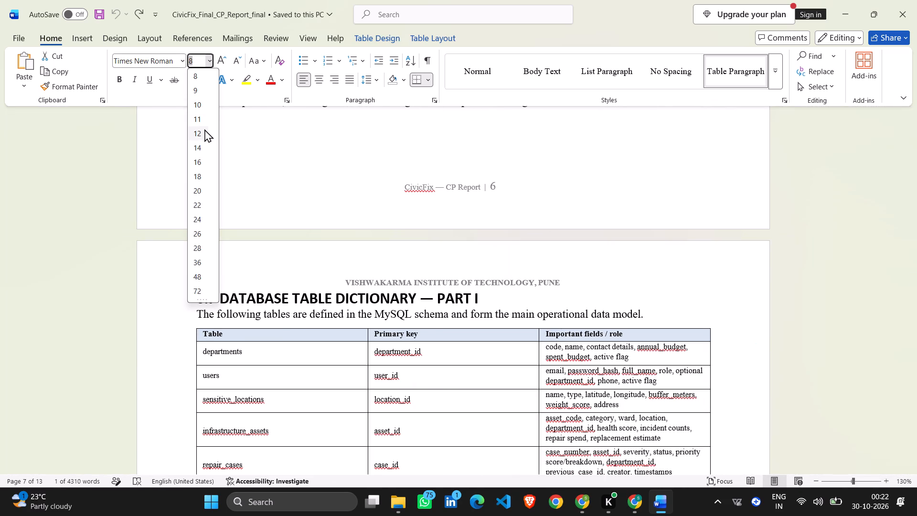
{"action": "left_click", "coordinate": [206, 93]}
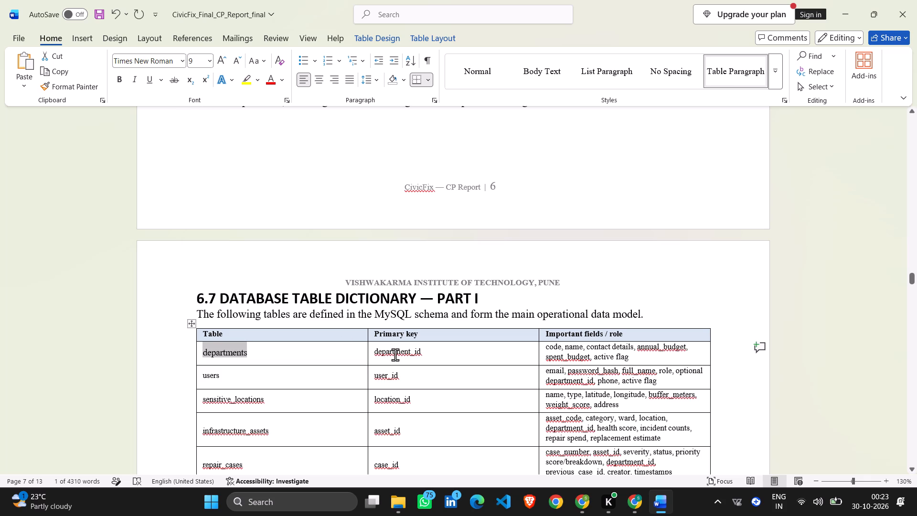
Set the Important fields / role text of all five rows to font size 9, in the infrastructure_assets row only through "incident counts,".
{"action": "left_click_drag", "start_coordinate": [547, 347], "coordinate": [617, 364]}
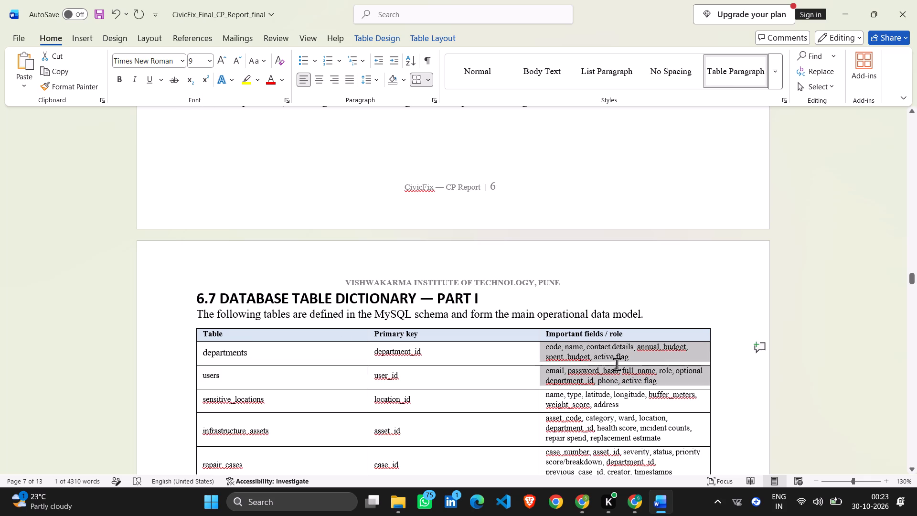
{"action": "left_click_drag", "start_coordinate": [617, 364], "coordinate": [629, 357]}
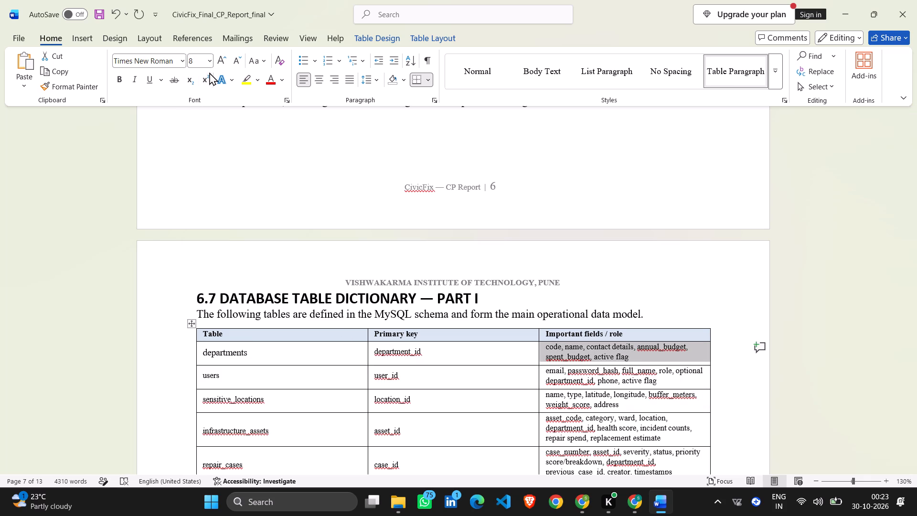
{"action": "left_click", "coordinate": [210, 64]}
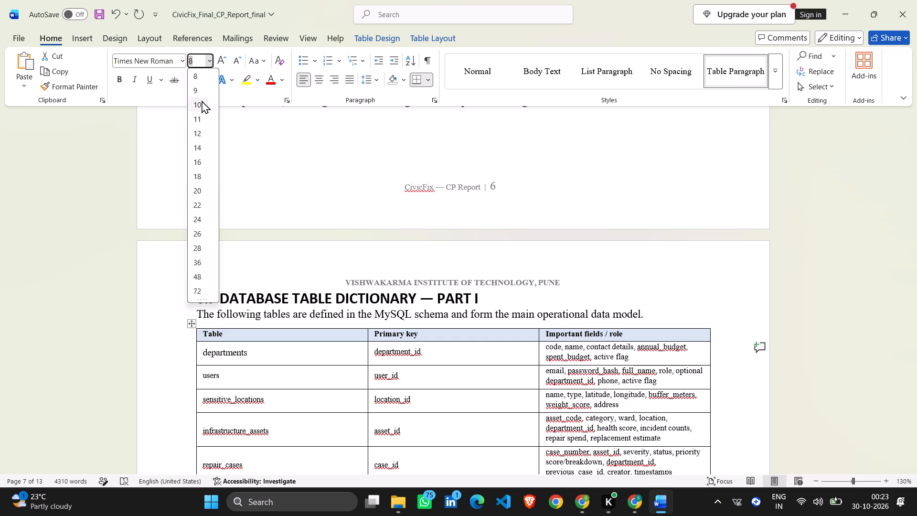
{"action": "left_click", "coordinate": [202, 90]}
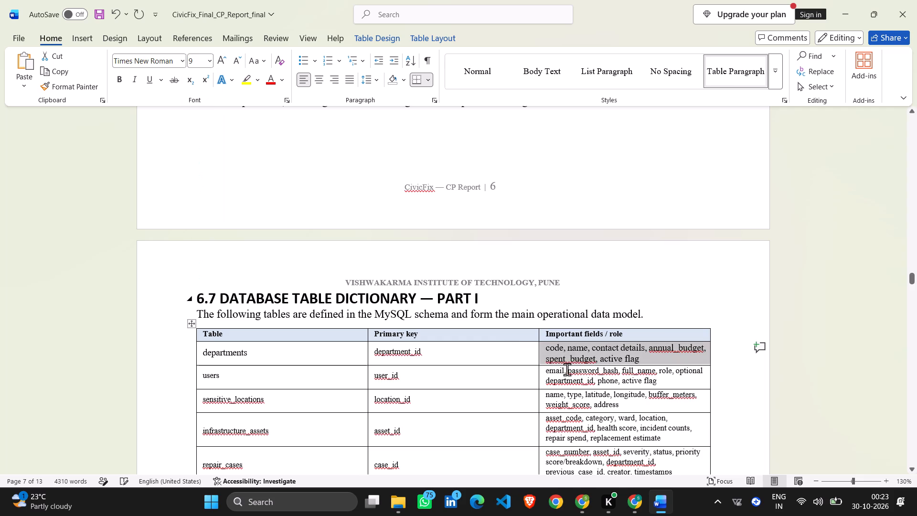
{"action": "left_click_drag", "start_coordinate": [548, 374], "coordinate": [658, 384]}
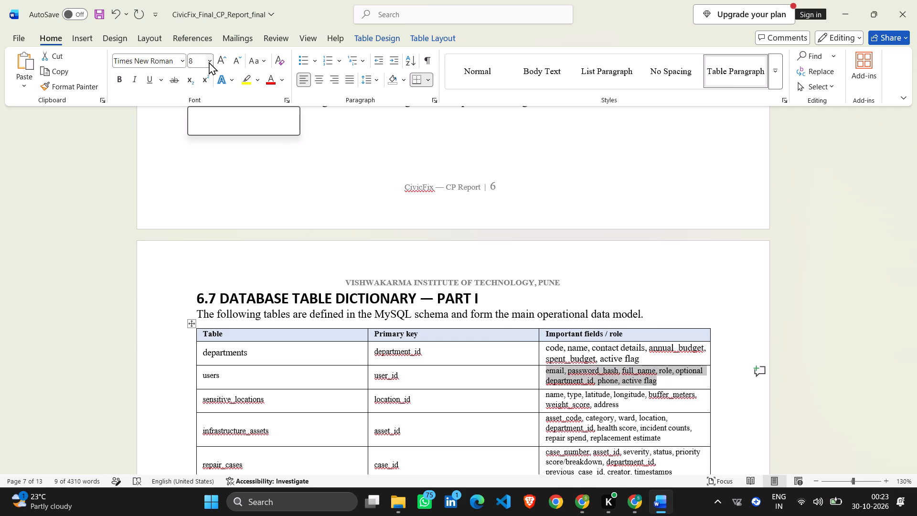
{"action": "left_click", "coordinate": [210, 62]}
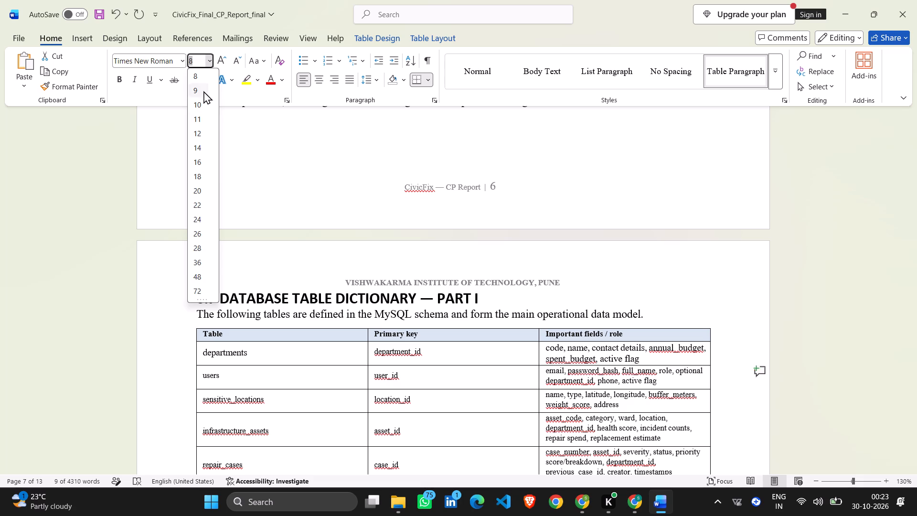
{"action": "left_click", "coordinate": [224, 64]}
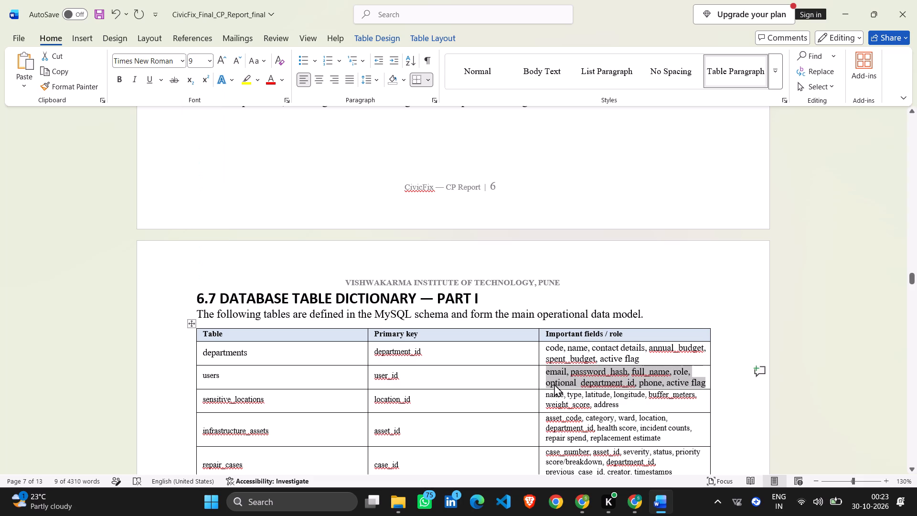
{"action": "left_click_drag", "start_coordinate": [546, 392], "coordinate": [618, 403]}
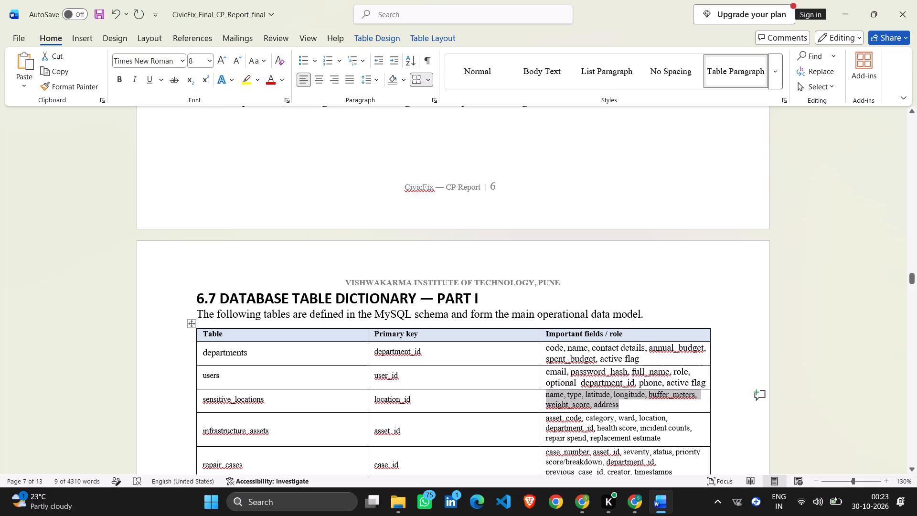
{"action": "left_click", "coordinate": [224, 63]}
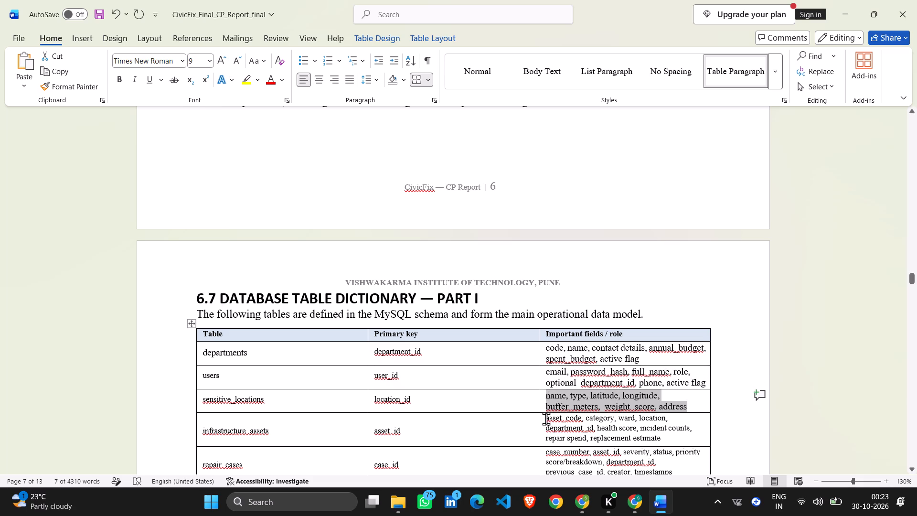
{"action": "left_click_drag", "start_coordinate": [545, 418], "coordinate": [693, 431]}
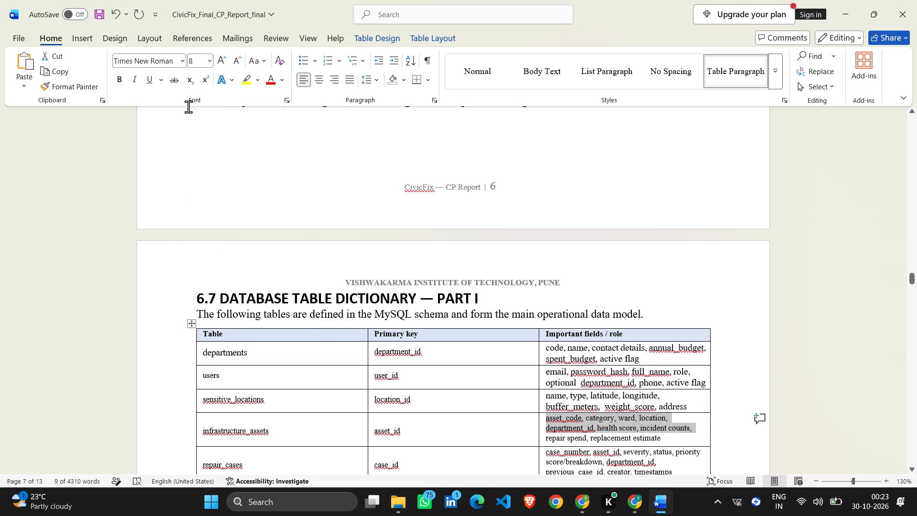
{"action": "left_click", "coordinate": [225, 58]}
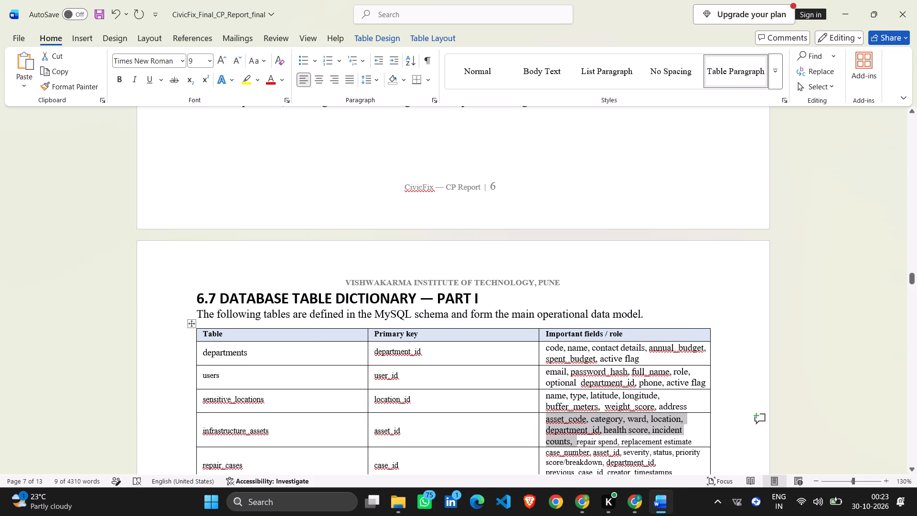
{"action": "left_click_drag", "start_coordinate": [547, 374], "coordinate": [671, 390]}
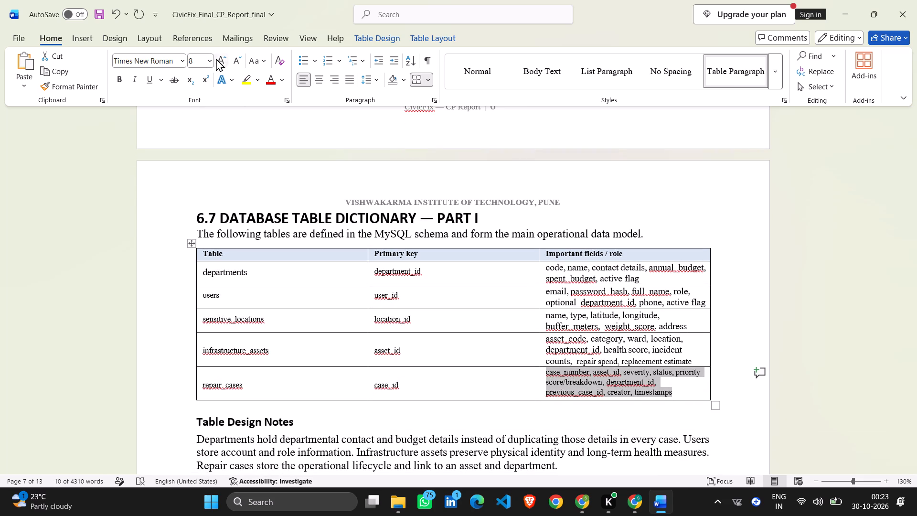
{"action": "left_click", "coordinate": [218, 58]}
Set all five Primary key entries of the section 6.7 table, from department_id to case_id, to font size 9.
{"action": "left_click_drag", "start_coordinate": [373, 271], "coordinate": [416, 272]}
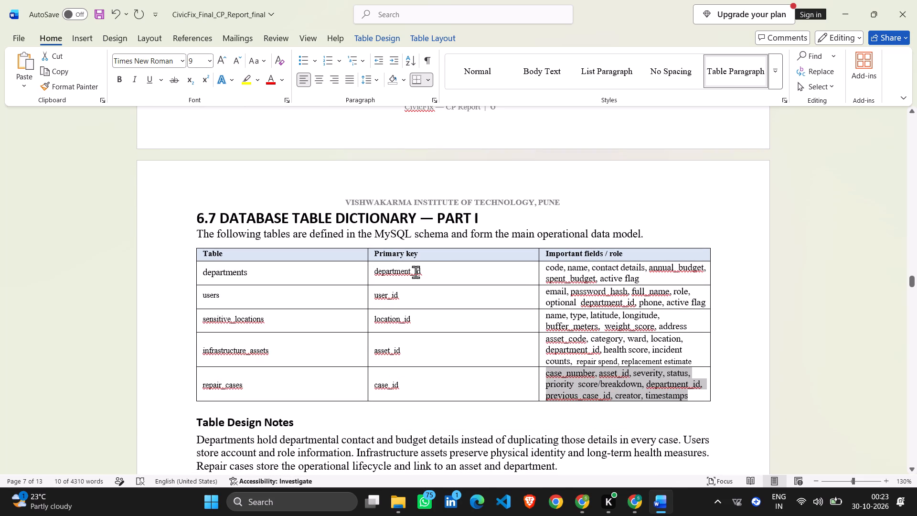
{"action": "left_click_drag", "start_coordinate": [416, 272], "coordinate": [441, 273]}
{"action": "left_click", "coordinate": [223, 55]}
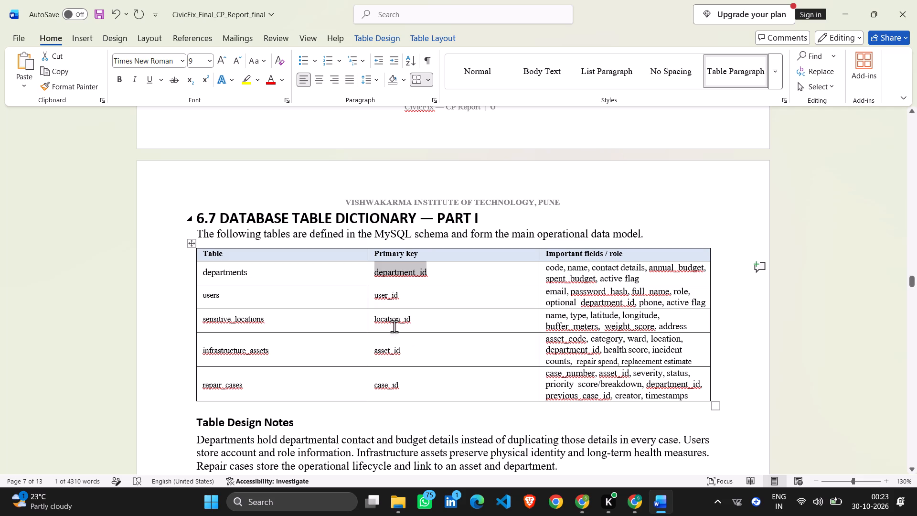
{"action": "left_click_drag", "start_coordinate": [373, 296], "coordinate": [406, 297]}
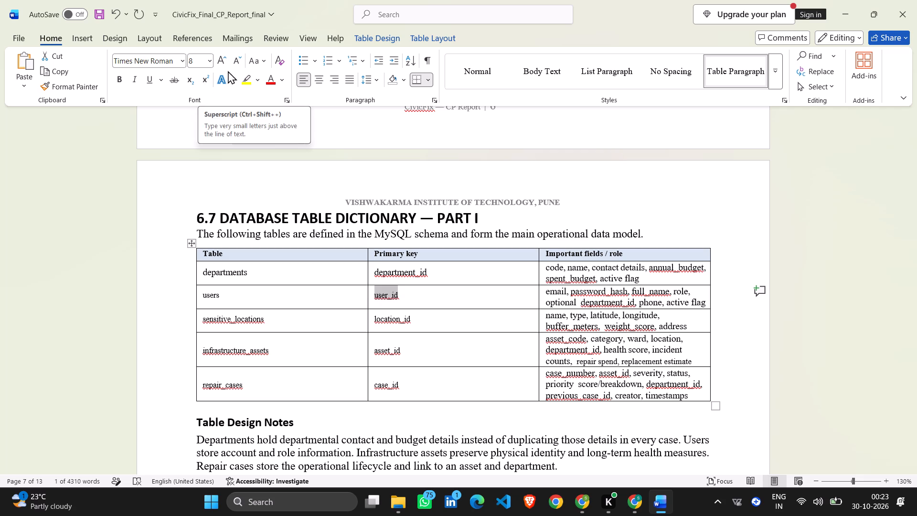
{"action": "left_click", "coordinate": [227, 59]}
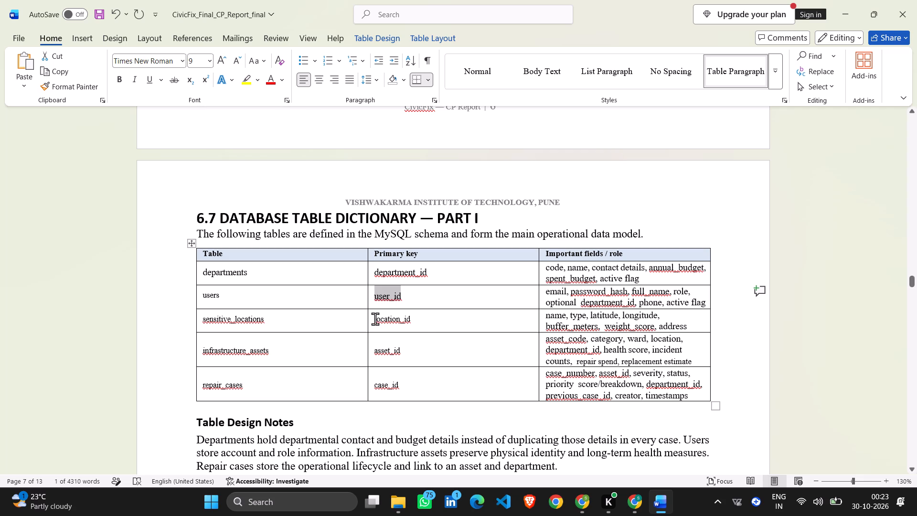
{"action": "left_click_drag", "start_coordinate": [375, 319], "coordinate": [413, 318]}
{"action": "left_click", "coordinate": [221, 63]}
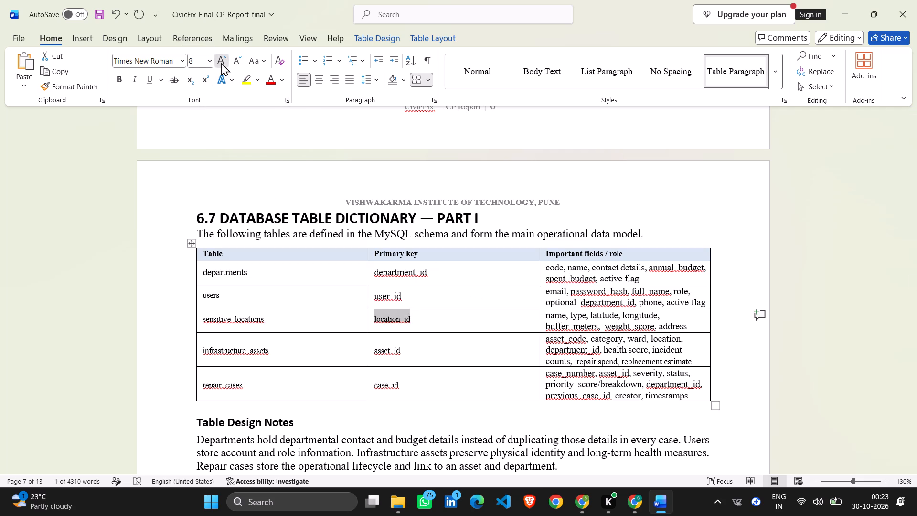
{"action": "left_click_drag", "start_coordinate": [374, 346], "coordinate": [407, 351]}
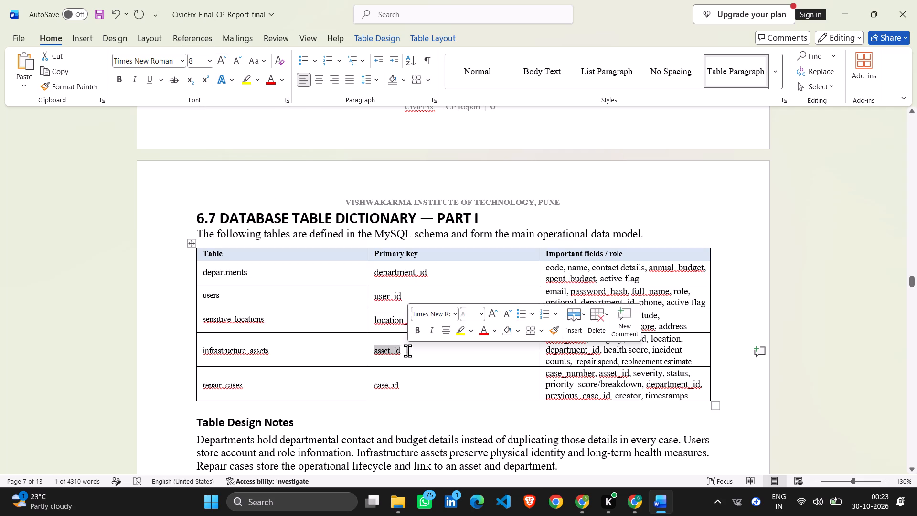
{"action": "left_click", "coordinate": [226, 61]}
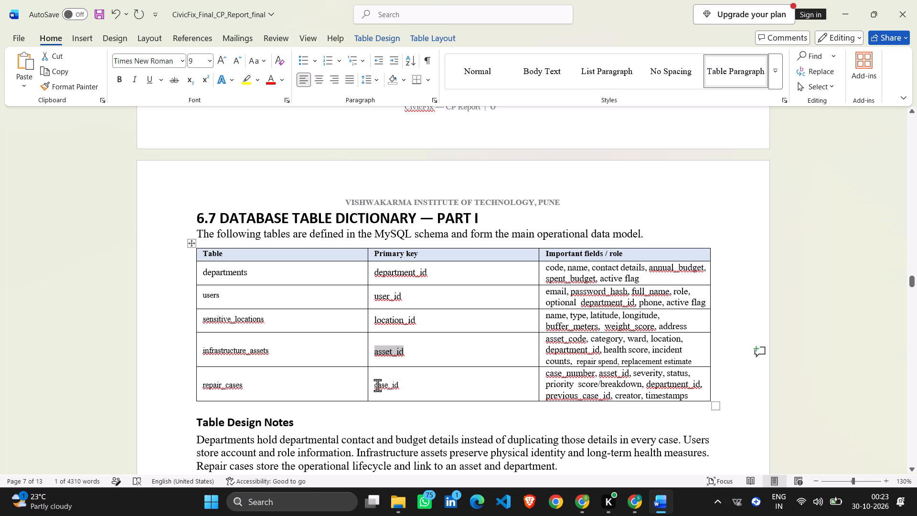
{"action": "left_click_drag", "start_coordinate": [377, 385], "coordinate": [393, 383]}
{"action": "left_click", "coordinate": [413, 384]}
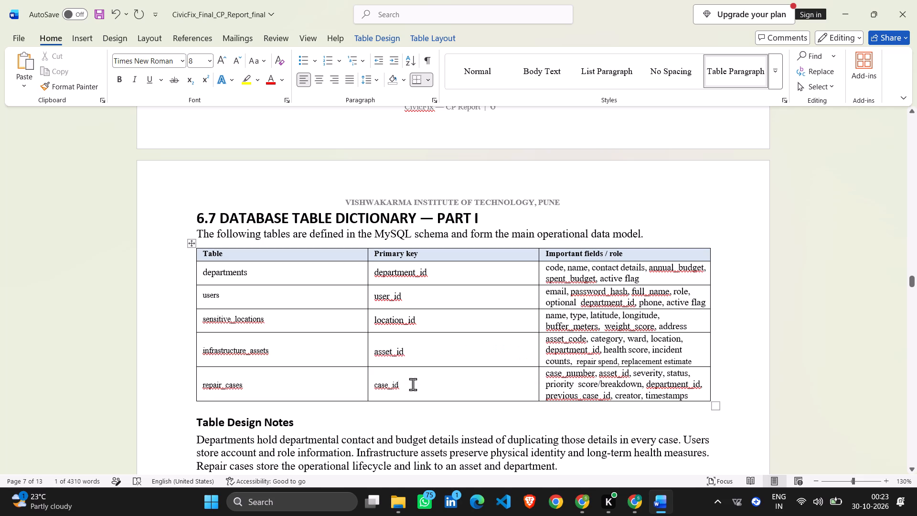
{"action": "left_click_drag", "start_coordinate": [413, 384], "coordinate": [375, 382]}
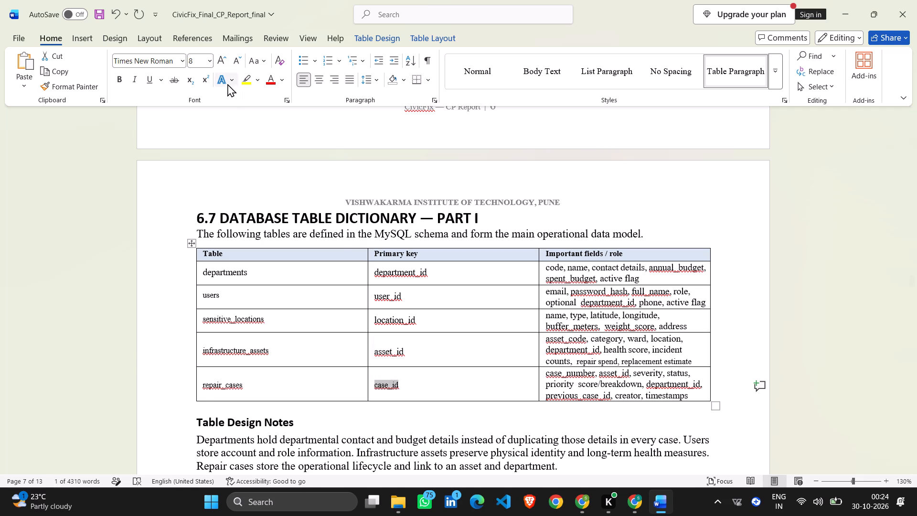
{"action": "left_click", "coordinate": [219, 64]}
Set users, sensitive_locations, infrastructure_assets and repair_cases in the Table column of the section 6.7 table to font size 9.
{"action": "double_click", "coordinate": [215, 273]}
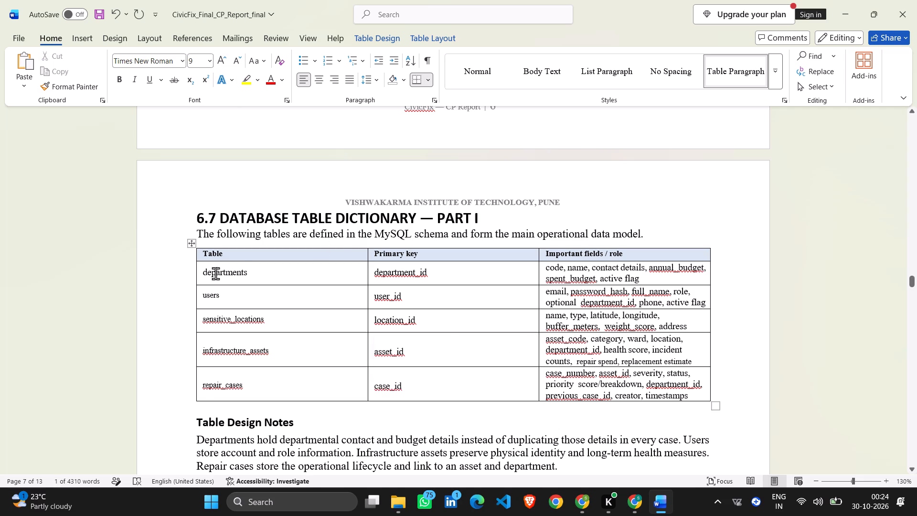
{"action": "double_click", "coordinate": [205, 298]}
{"action": "left_click", "coordinate": [220, 64]}
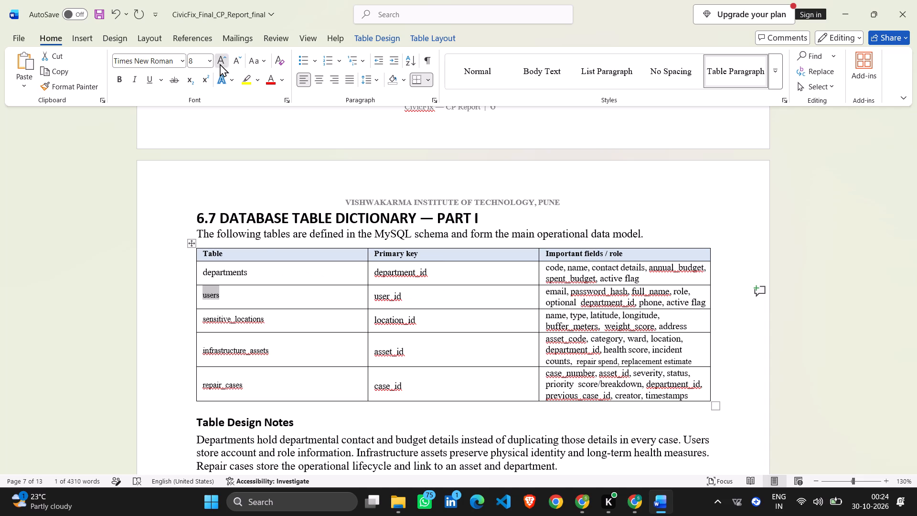
{"action": "left_click_drag", "start_coordinate": [204, 317], "coordinate": [251, 316]}
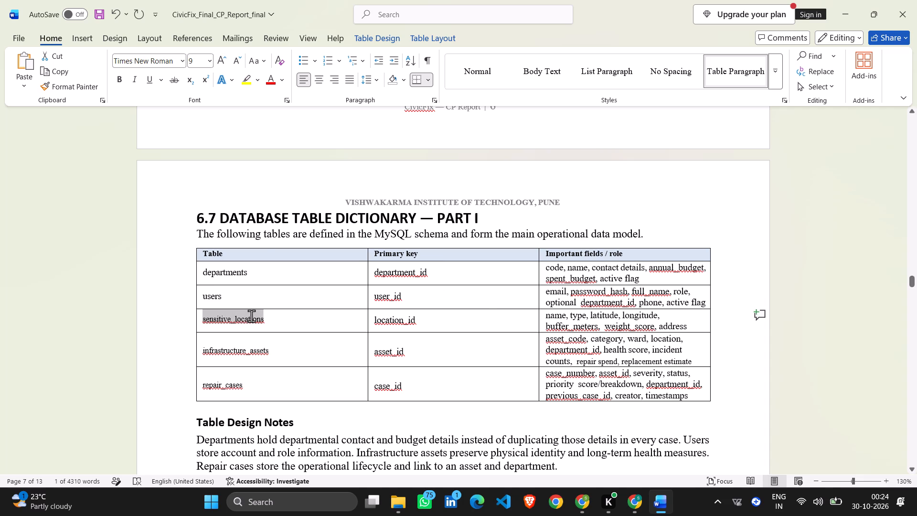
{"action": "left_click_drag", "start_coordinate": [251, 316], "coordinate": [254, 316]}
{"action": "left_click", "coordinate": [225, 63]}
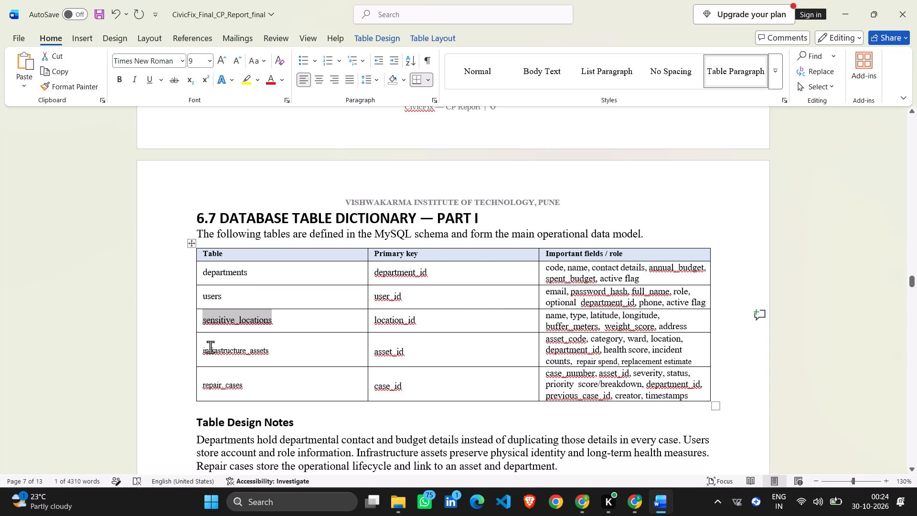
{"action": "left_click_drag", "start_coordinate": [202, 350], "coordinate": [270, 350]}
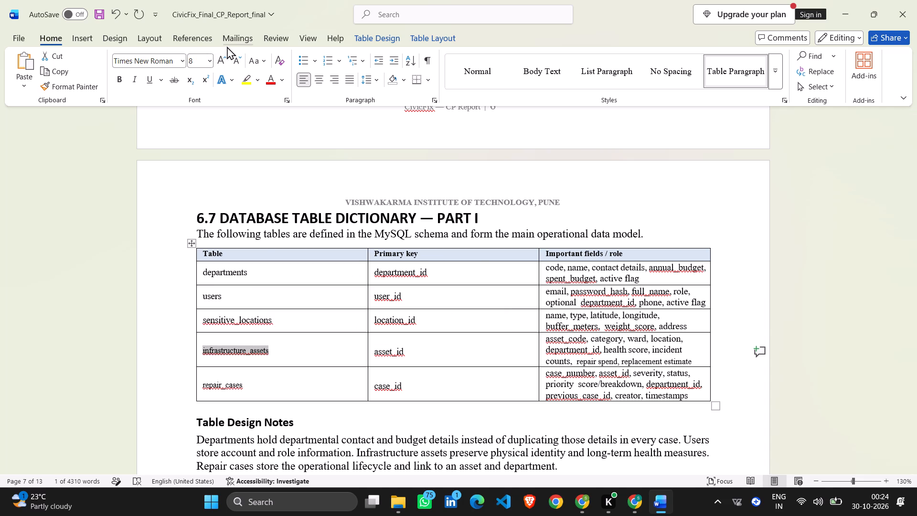
{"action": "left_click", "coordinate": [226, 56]}
{"action": "left_click_drag", "start_coordinate": [200, 389], "coordinate": [256, 380]}
{"action": "left_click", "coordinate": [221, 58]}
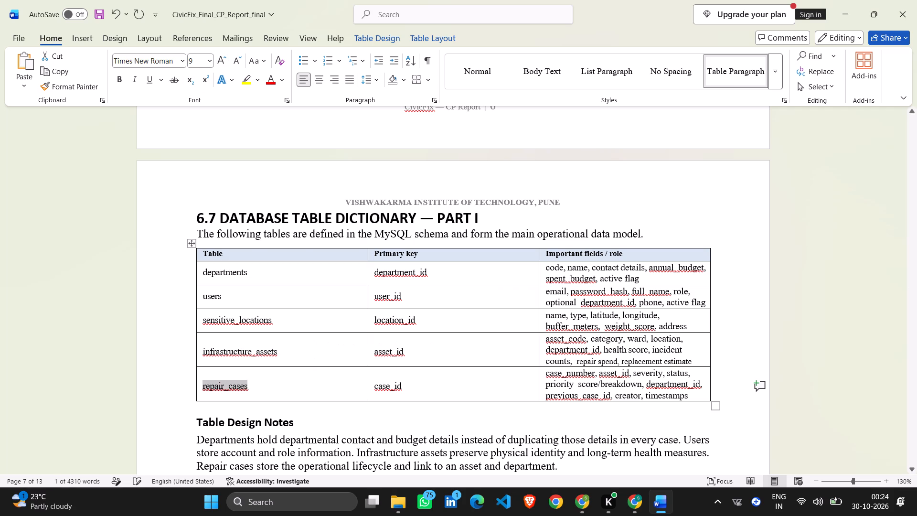
Set the citizen_reports entry in the Table column of the section 6.8 table to font size 9.
{"action": "scroll", "coordinate": [119, 236], "scroll_direction": "down", "scroll_amount": 2, "text": "ctrl"}
{"action": "scroll", "coordinate": [119, 236], "scroll_direction": "down", "scroll_amount": 1}
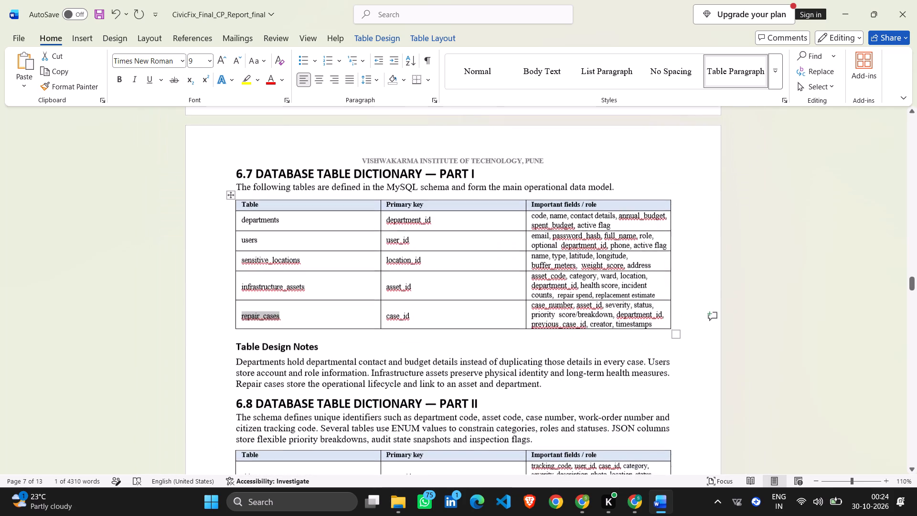
{"action": "scroll", "coordinate": [119, 236], "scroll_direction": "down", "scroll_amount": 1}
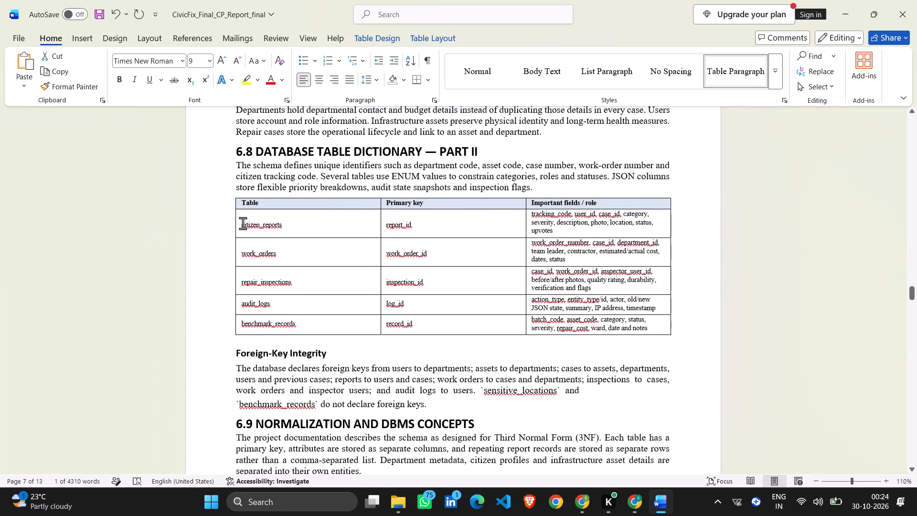
{"action": "left_click_drag", "start_coordinate": [243, 223], "coordinate": [284, 227]}
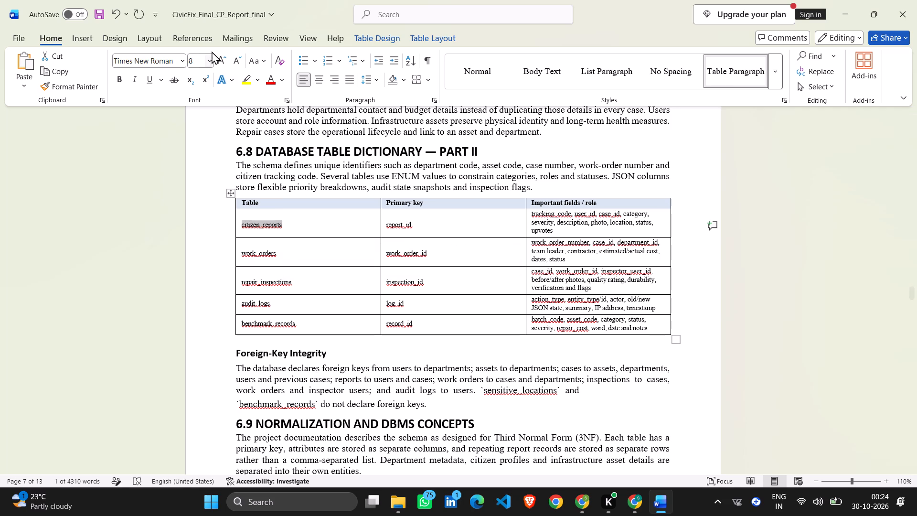
{"action": "left_click", "coordinate": [219, 56]}
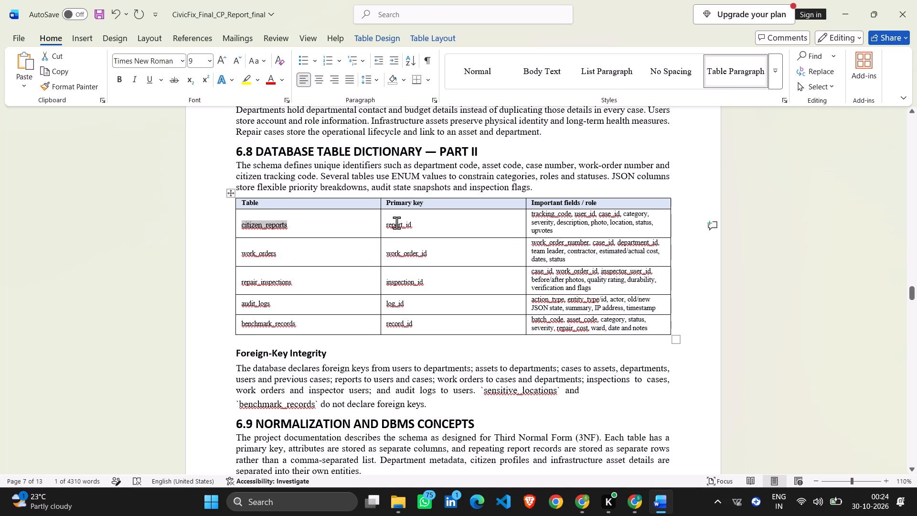
Set report_id, work_order_id and inspection_id in the Primary key column of the section 6.8 table to font size 9.
{"action": "double_click", "coordinate": [396, 223]}
{"action": "double_click", "coordinate": [396, 223]}
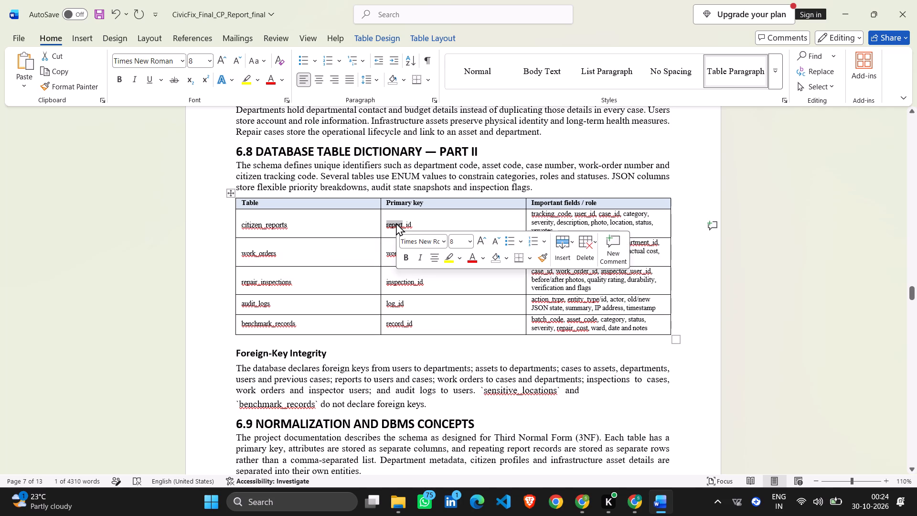
{"action": "double_click", "coordinate": [396, 223]}
{"action": "left_click", "coordinate": [437, 217]}
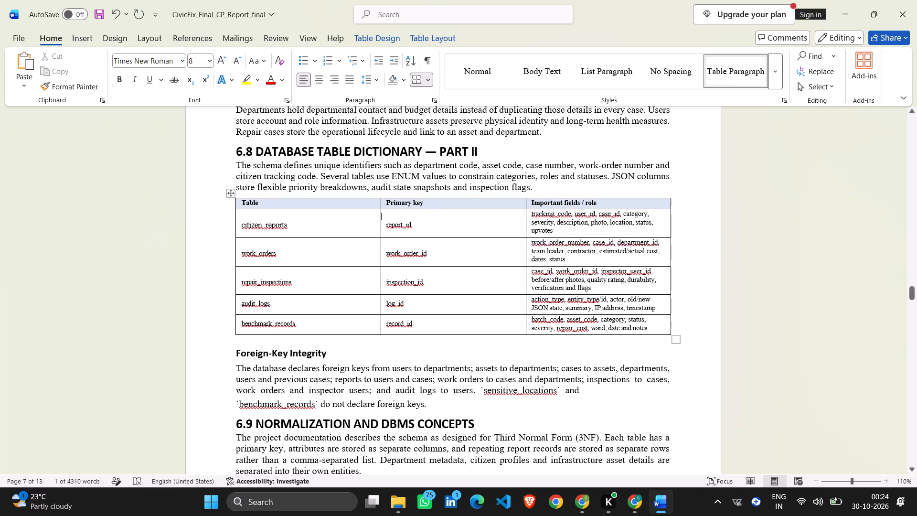
{"action": "left_click_drag", "start_coordinate": [434, 218], "coordinate": [393, 219]}
{"action": "left_click_drag", "start_coordinate": [385, 223], "coordinate": [399, 226]}
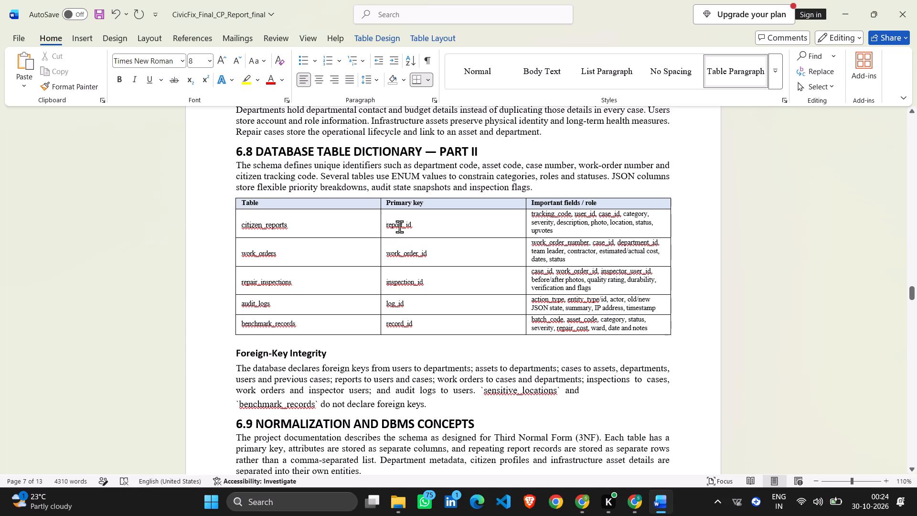
{"action": "left_click_drag", "start_coordinate": [399, 226], "coordinate": [416, 226]}
{"action": "left_click", "coordinate": [228, 62]}
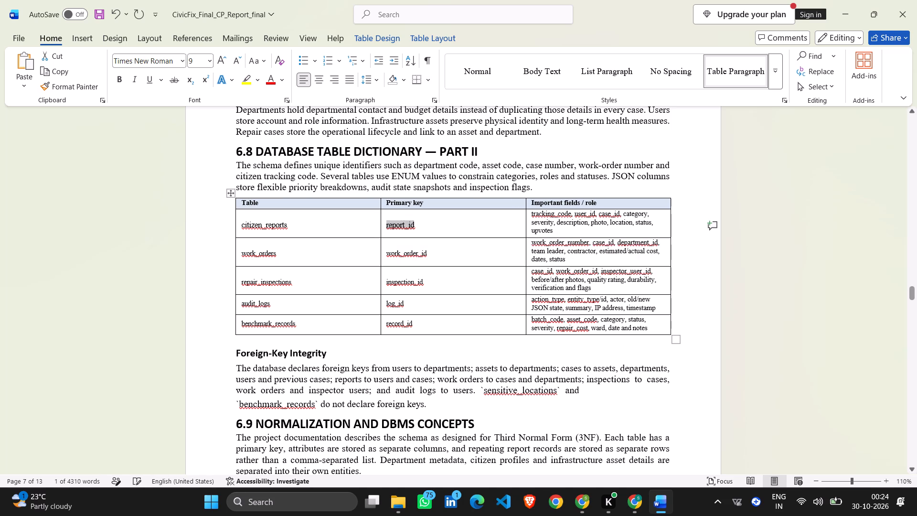
{"action": "left_click_drag", "start_coordinate": [388, 247], "coordinate": [441, 257]}
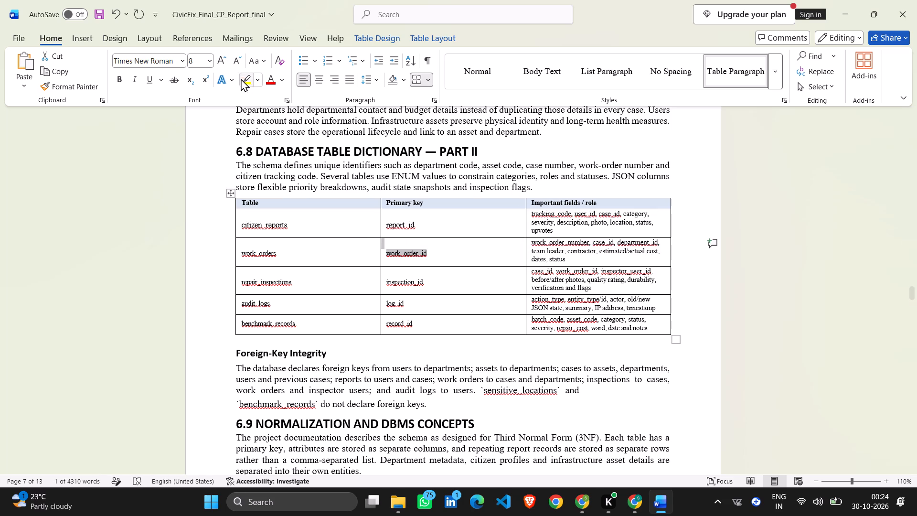
{"action": "left_click", "coordinate": [225, 59]}
{"action": "left_click_drag", "start_coordinate": [383, 280], "coordinate": [436, 285]}
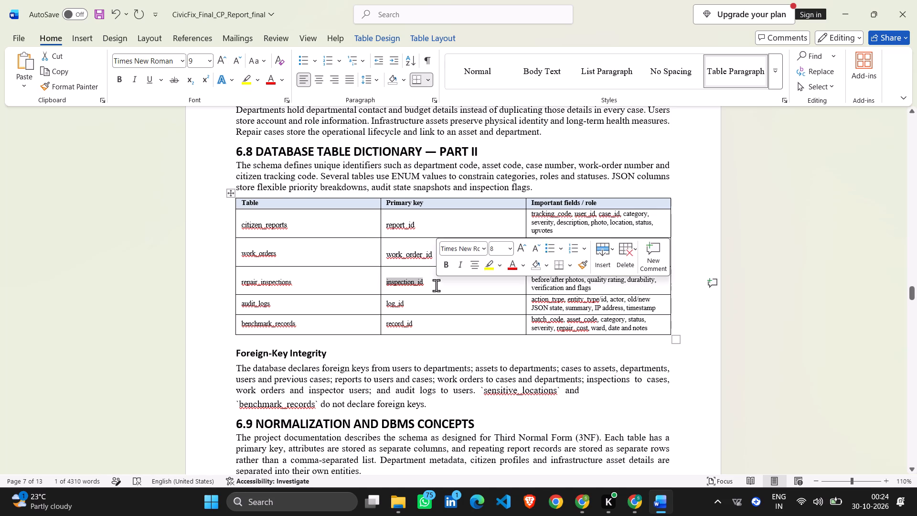
{"action": "left_click", "coordinate": [226, 61]}
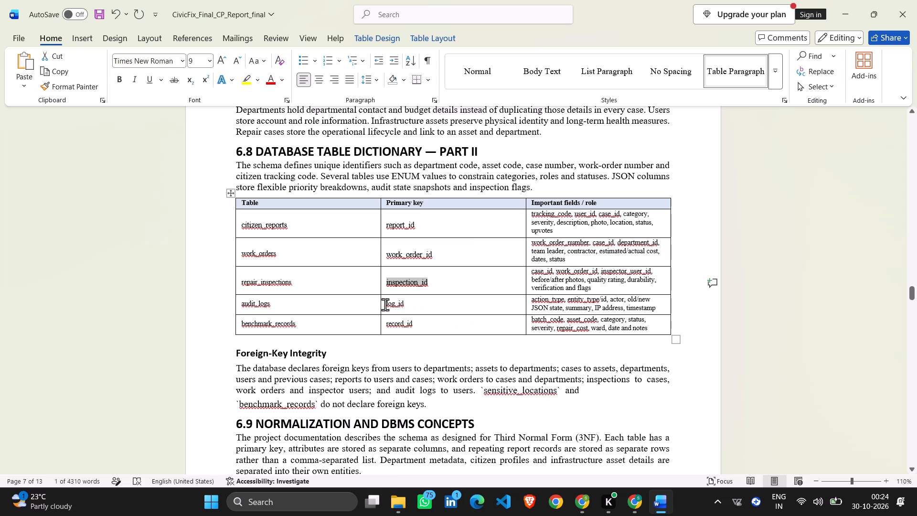
Set the Table and Primary key entries of the audit_logs and benchmark_records rows in the section 6.8 table to font size 9.
{"action": "left_click_drag", "start_coordinate": [409, 301], "coordinate": [380, 299]}
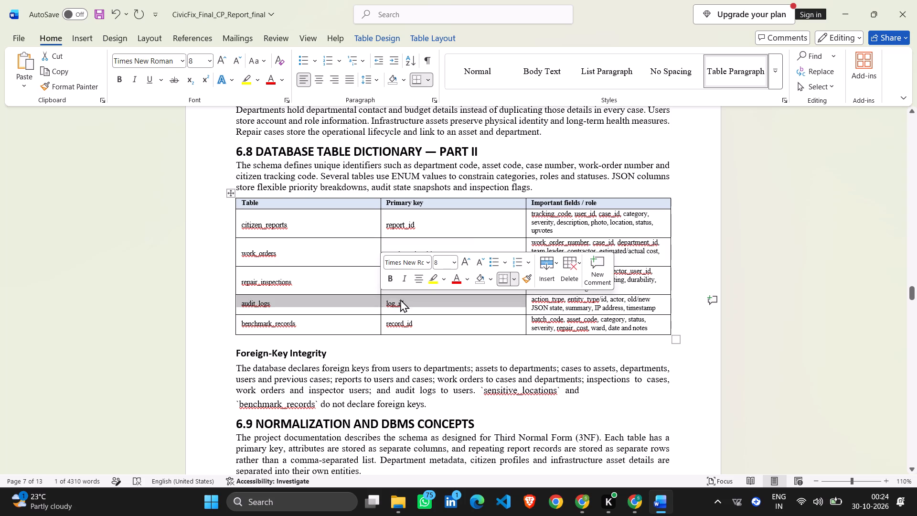
{"action": "left_click", "coordinate": [219, 57]}
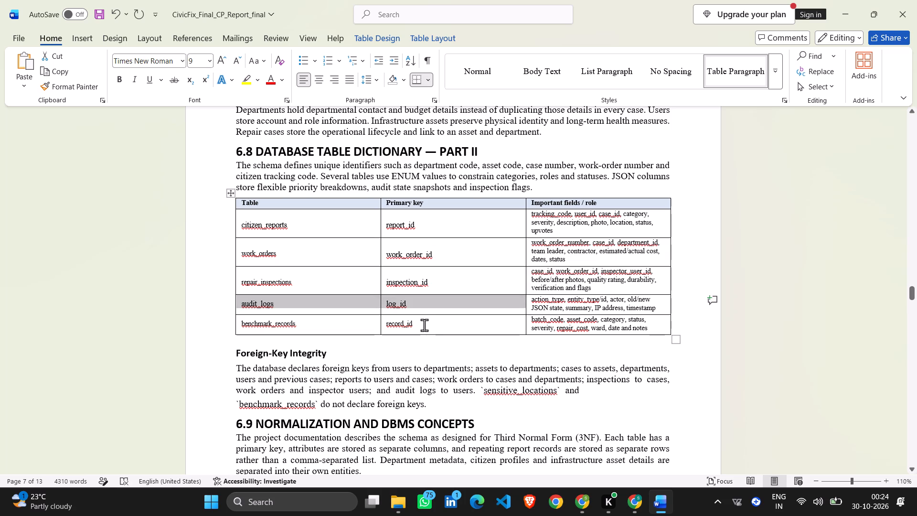
{"action": "left_click_drag", "start_coordinate": [424, 325], "coordinate": [287, 316]}
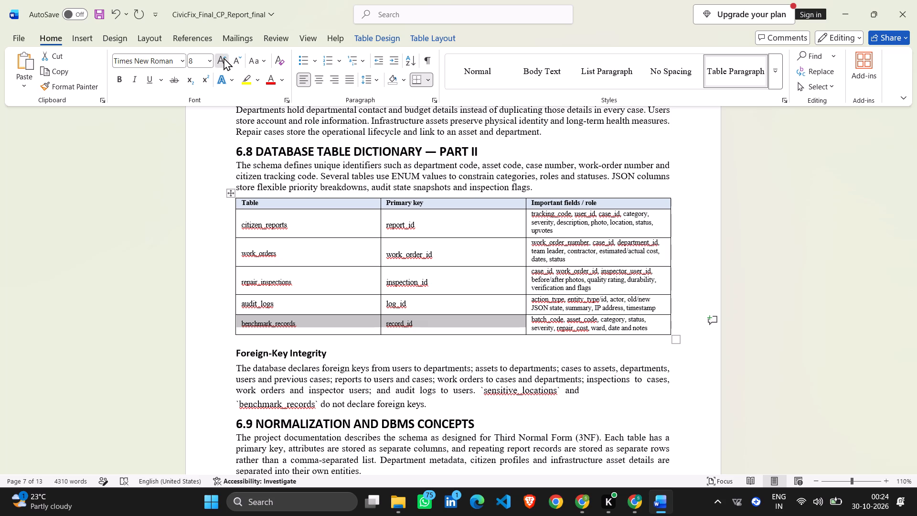
{"action": "left_click", "coordinate": [224, 57]}
Set the Important fields / role text of all five rows in the section 6.8 table to font size 9.
{"action": "left_click_drag", "start_coordinate": [654, 325], "coordinate": [561, 243]}
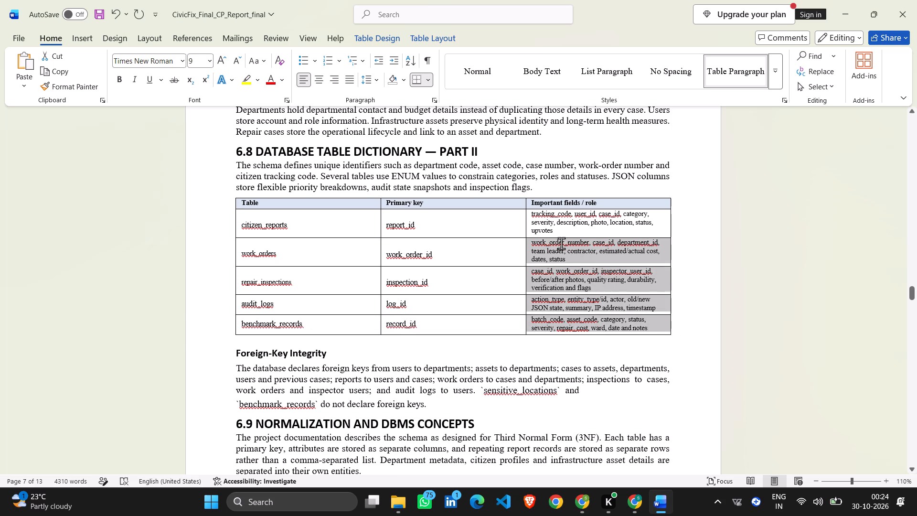
{"action": "left_click_drag", "start_coordinate": [561, 243], "coordinate": [545, 230]}
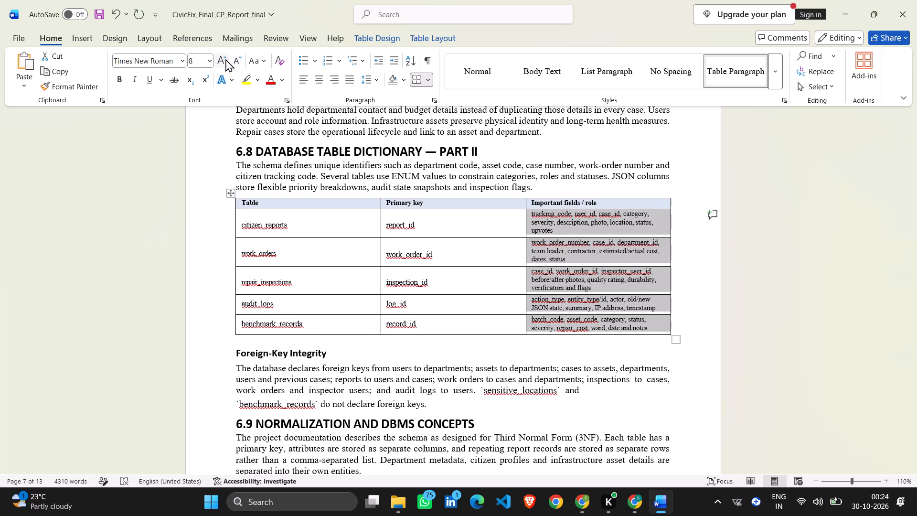
{"action": "left_click", "coordinate": [225, 59]}
{"action": "left_click", "coordinate": [781, 283]}
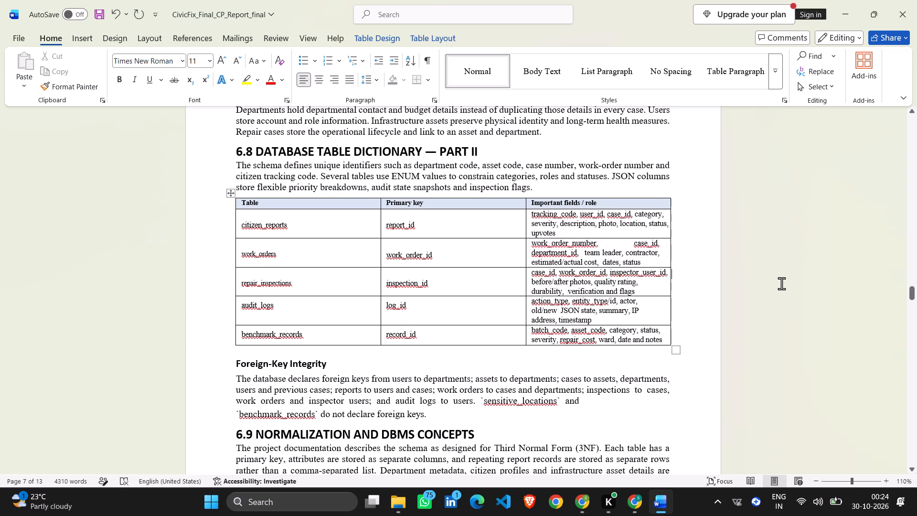
Review the report's layout from the section 6.8 table through the start of section 7.
{"action": "scroll", "coordinate": [781, 283], "scroll_direction": "down", "scroll_amount": 1, "text": "ctrl"}
{"action": "scroll", "coordinate": [781, 283], "scroll_direction": "down", "scroll_amount": 1}
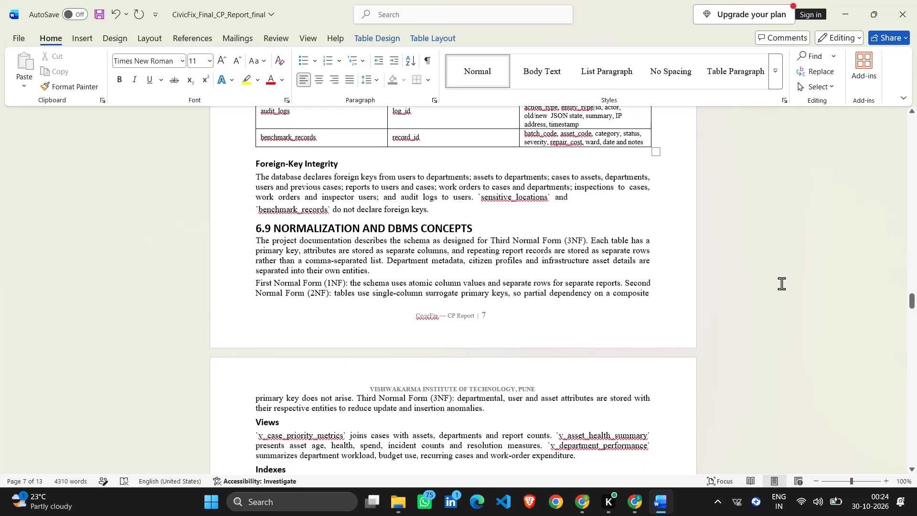
{"action": "scroll", "coordinate": [781, 283], "scroll_direction": "down", "scroll_amount": 2}
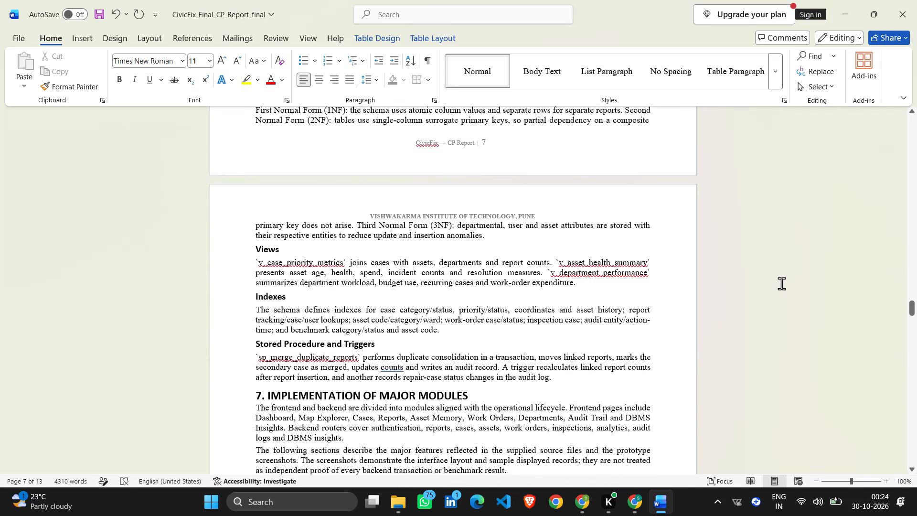
{"action": "scroll", "coordinate": [781, 283], "scroll_direction": "down", "scroll_amount": 1}
{"action": "scroll", "coordinate": [781, 283], "scroll_direction": "up", "scroll_amount": 2, "text": "ctrl"}
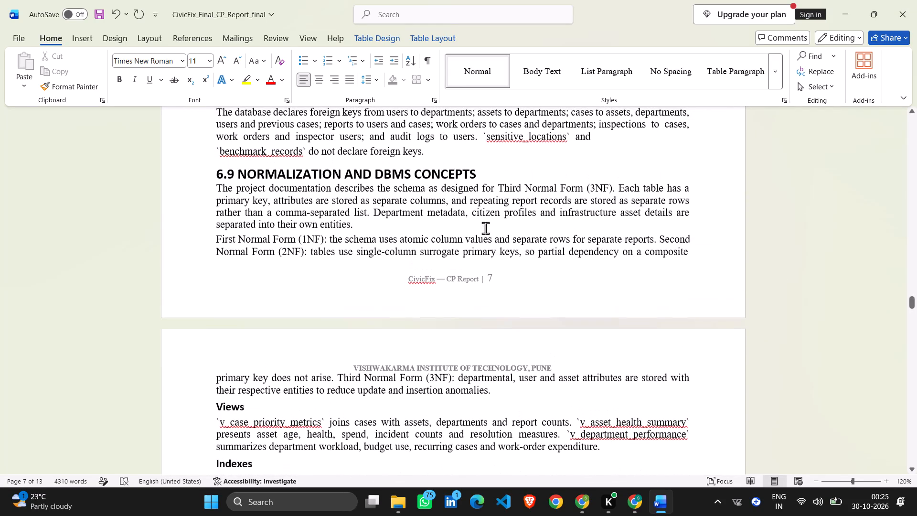
{"action": "scroll", "coordinate": [263, 344], "scroll_direction": "down", "scroll_amount": 1}
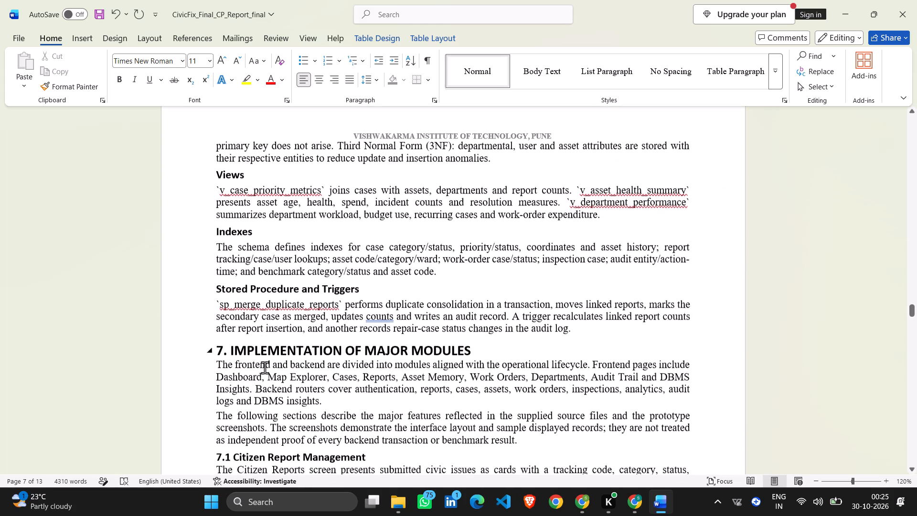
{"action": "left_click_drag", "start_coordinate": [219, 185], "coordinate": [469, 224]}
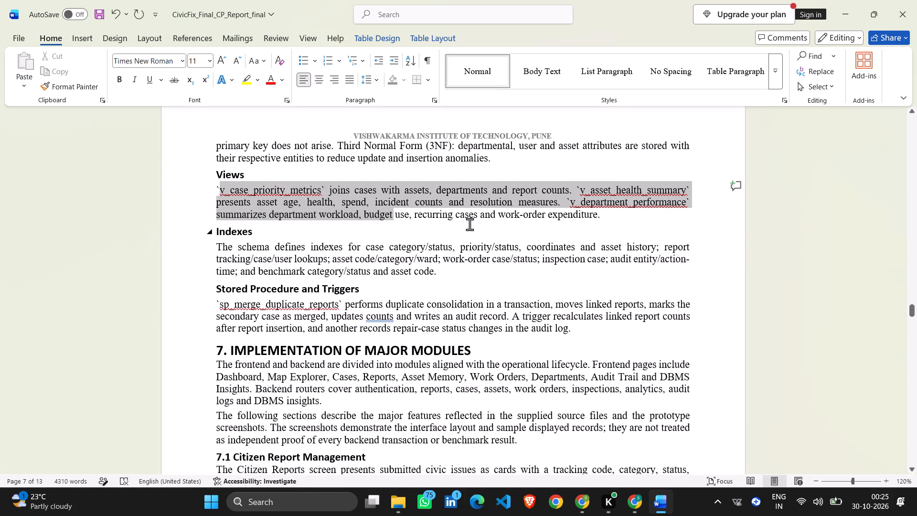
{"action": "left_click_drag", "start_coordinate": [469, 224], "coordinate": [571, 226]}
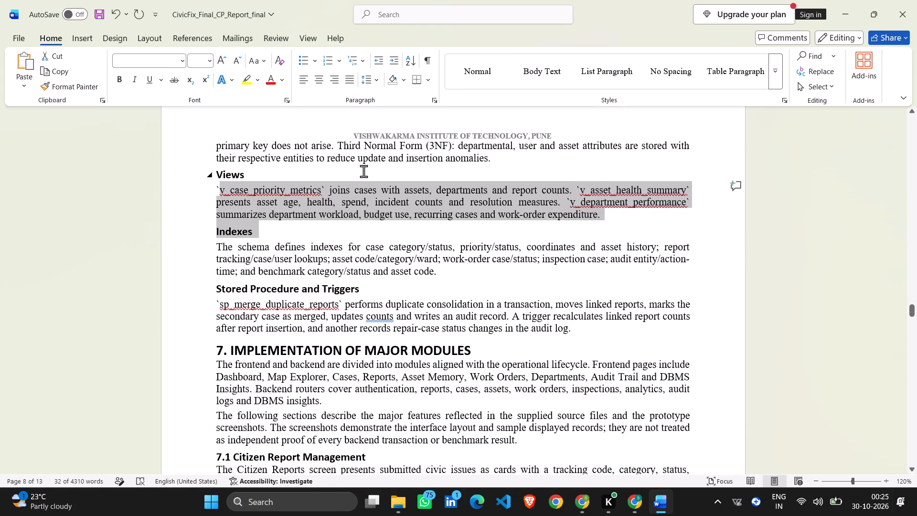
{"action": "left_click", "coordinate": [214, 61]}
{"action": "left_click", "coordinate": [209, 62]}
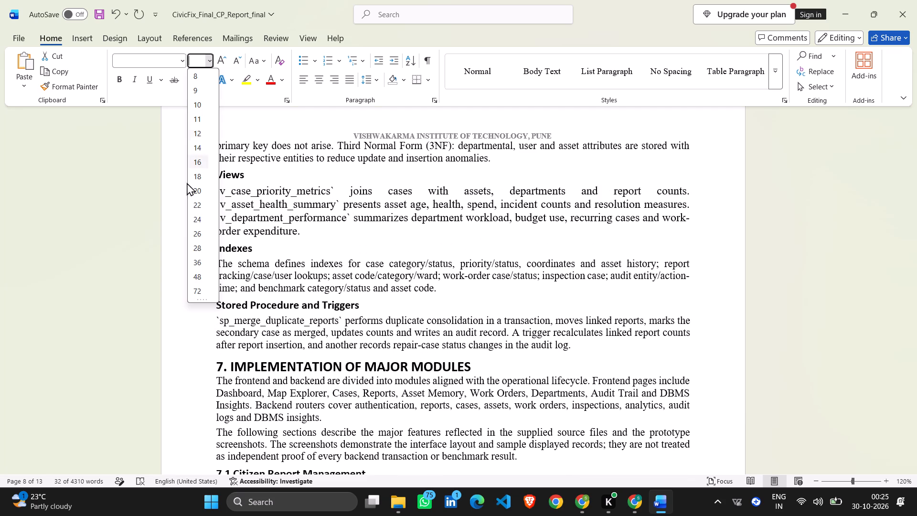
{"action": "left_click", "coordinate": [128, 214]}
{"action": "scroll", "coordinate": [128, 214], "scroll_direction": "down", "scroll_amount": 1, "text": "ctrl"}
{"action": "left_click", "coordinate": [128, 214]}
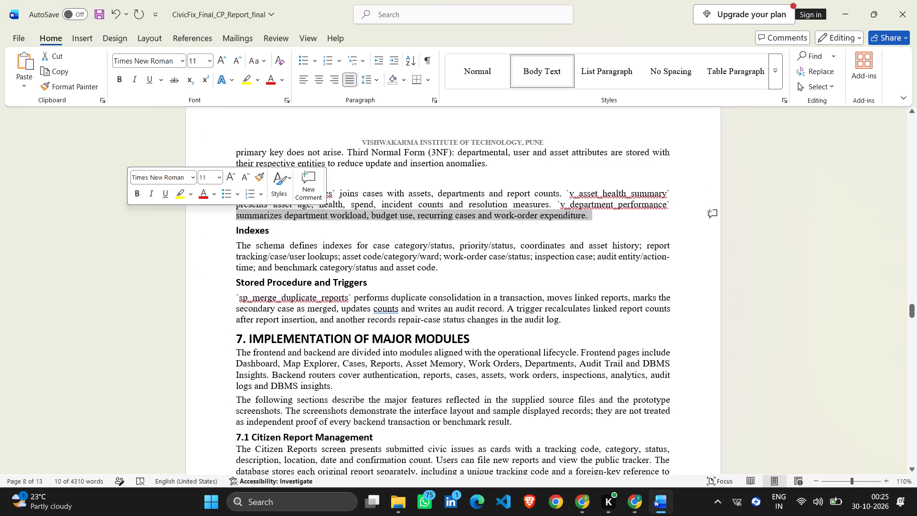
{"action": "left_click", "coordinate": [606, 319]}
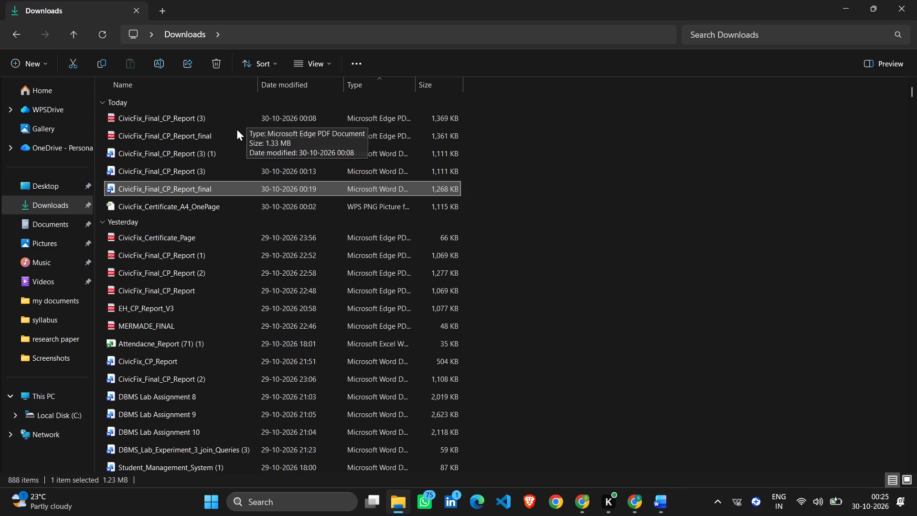
In File Explorer, open the CivicFix_Final_CP_Report_final PDF from the Downloads folder.
{"action": "double_click", "coordinate": [236, 129]}
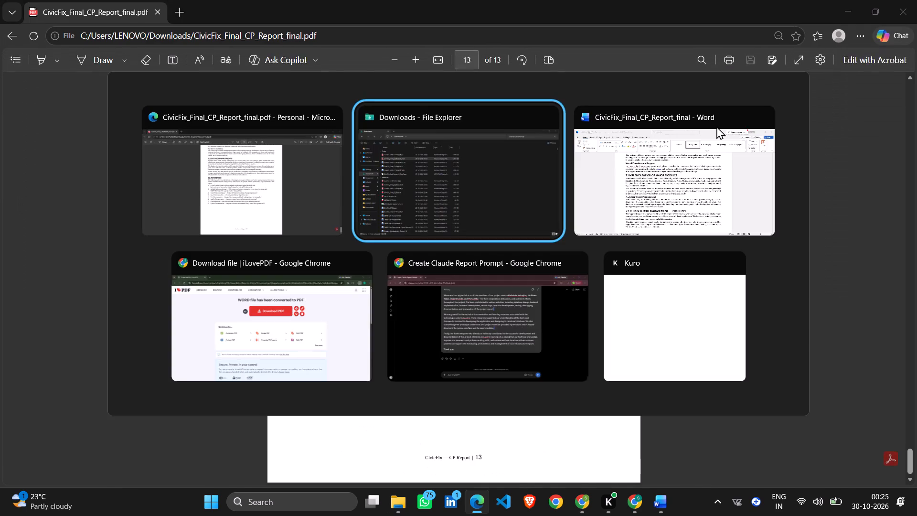
{"action": "left_click", "coordinate": [916, 0]}
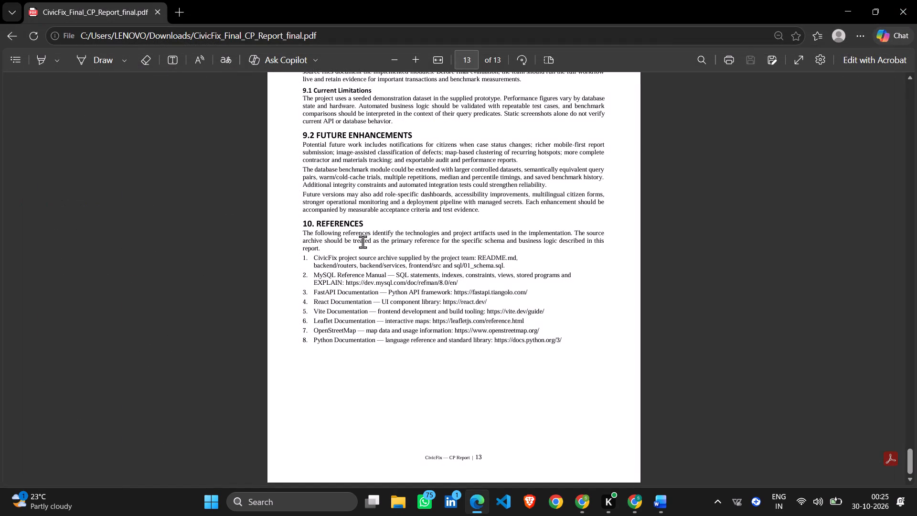
Review the PDF's tables and text in sections 8 to 10 on pages 11 to 13.
{"action": "scroll", "coordinate": [363, 242], "scroll_direction": "up", "scroll_amount": 1}
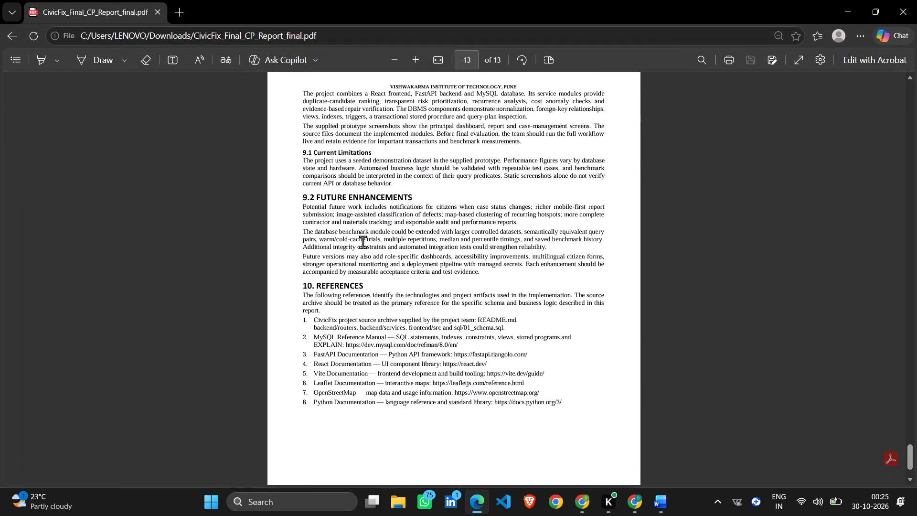
{"action": "scroll", "coordinate": [363, 242], "scroll_direction": "up", "scroll_amount": 3}
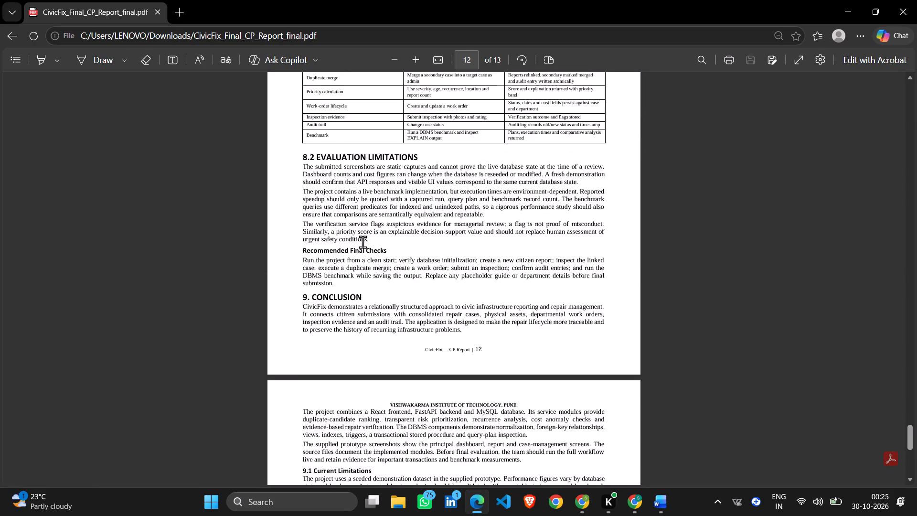
{"action": "scroll", "coordinate": [363, 242], "scroll_direction": "up", "scroll_amount": 2}
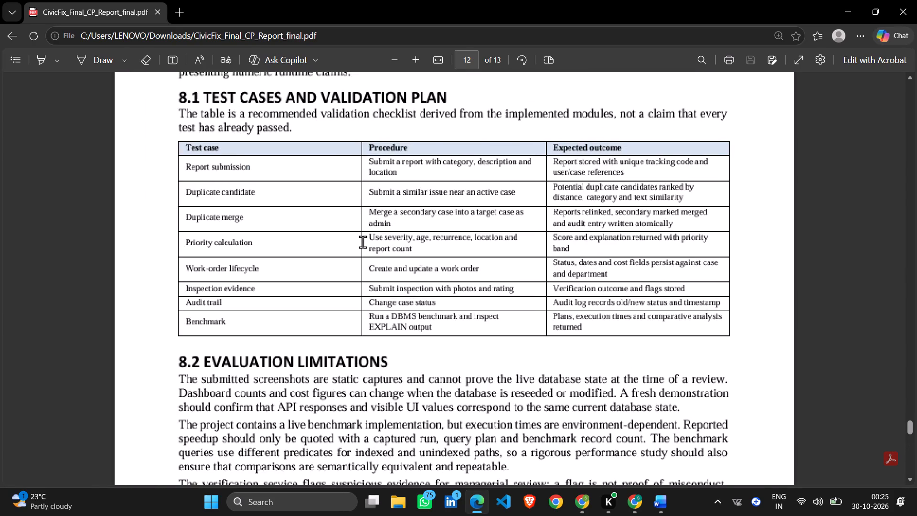
{"action": "scroll", "coordinate": [363, 242], "scroll_direction": "up", "scroll_amount": 4}
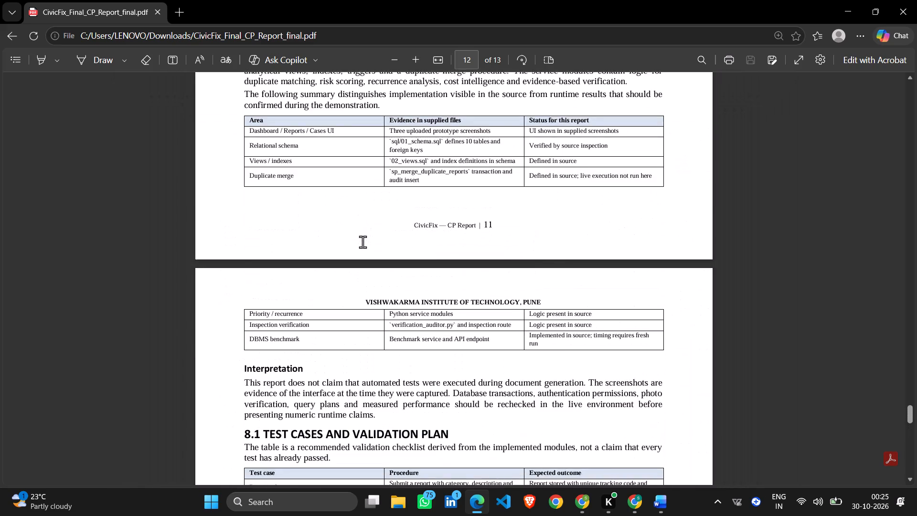
{"action": "scroll", "coordinate": [363, 242], "scroll_direction": "up", "scroll_amount": 2}
{"action": "scroll", "coordinate": [363, 242], "scroll_direction": "down", "scroll_amount": 7}
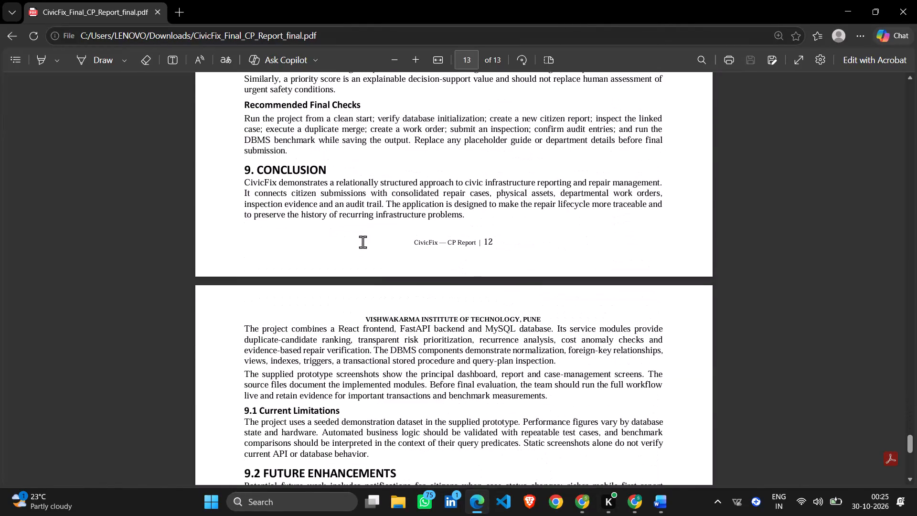
{"action": "scroll", "coordinate": [363, 242], "scroll_direction": "down", "scroll_amount": 1}
{"action": "scroll", "coordinate": [363, 242], "scroll_direction": "up", "scroll_amount": 2}
{"action": "scroll", "coordinate": [363, 242], "scroll_direction": "down", "scroll_amount": 2}
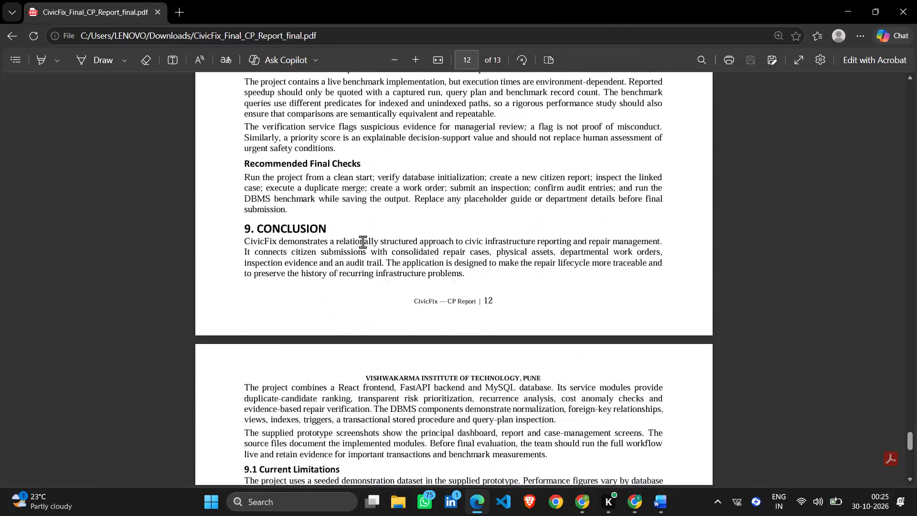
{"action": "scroll", "coordinate": [363, 242], "scroll_direction": "down", "scroll_amount": 3}
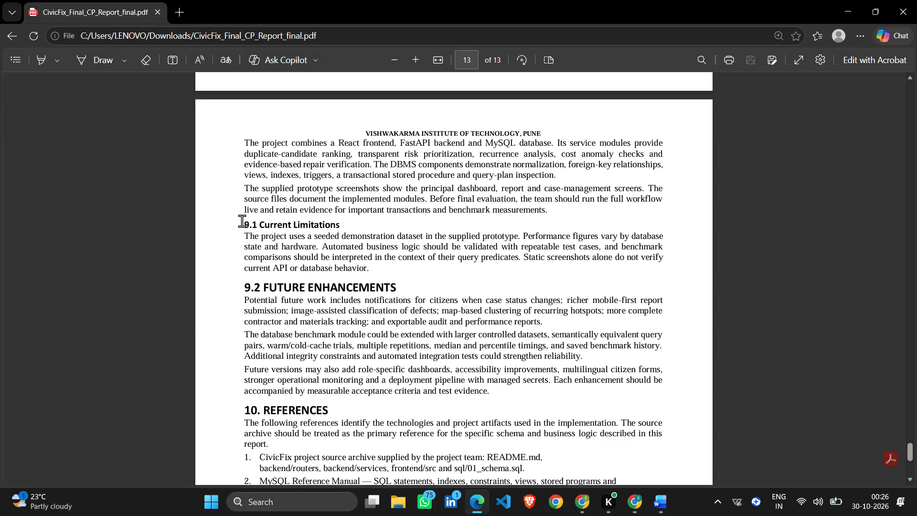
{"action": "scroll", "coordinate": [242, 221], "scroll_direction": "down", "scroll_amount": 3}
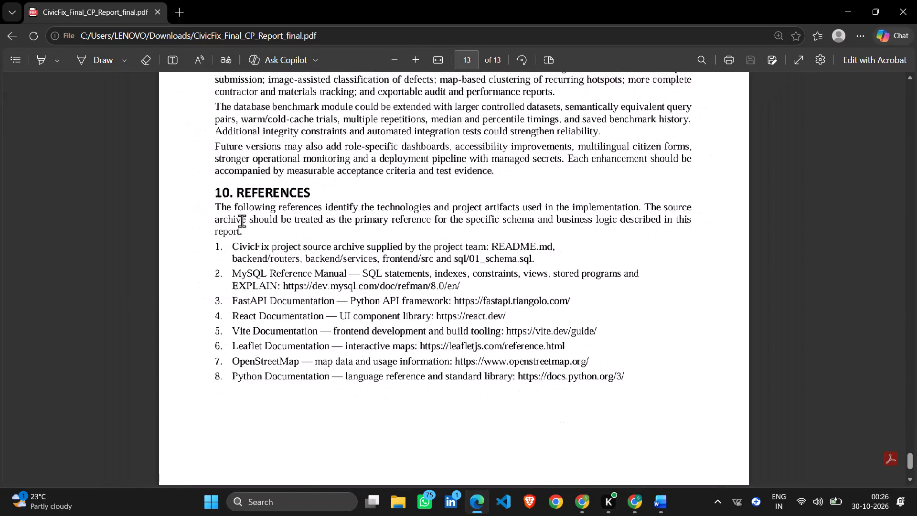
{"action": "scroll", "coordinate": [242, 221], "scroll_direction": "down", "scroll_amount": 3}
{"action": "scroll", "coordinate": [242, 221], "scroll_direction": "up", "scroll_amount": 3}
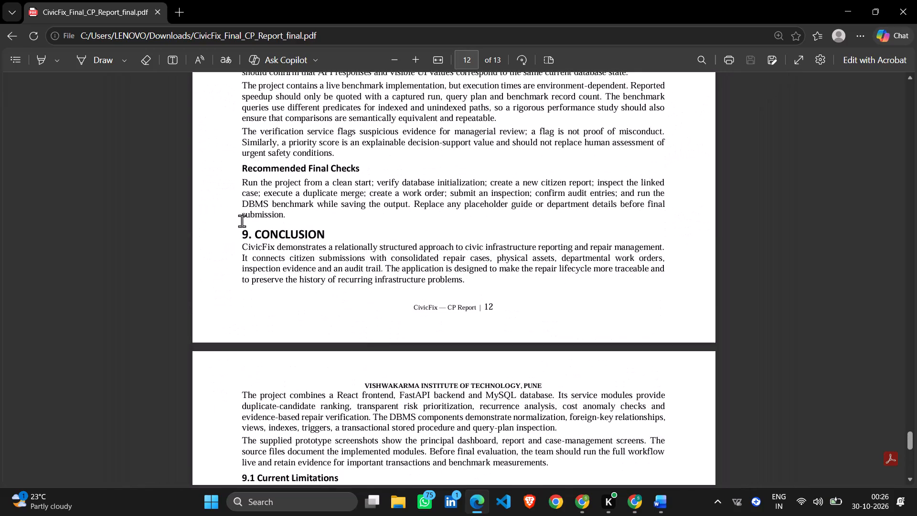
Review the PDF backwards from section 8 on page 11 to the Views heading on page 8.
{"action": "scroll", "coordinate": [242, 221], "scroll_direction": "up", "scroll_amount": 8}
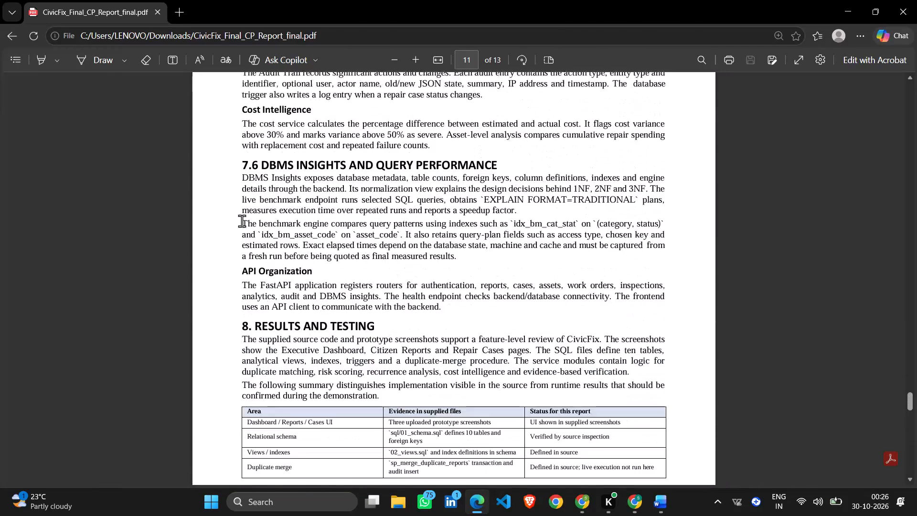
{"action": "scroll", "coordinate": [242, 221], "scroll_direction": "up", "scroll_amount": 5}
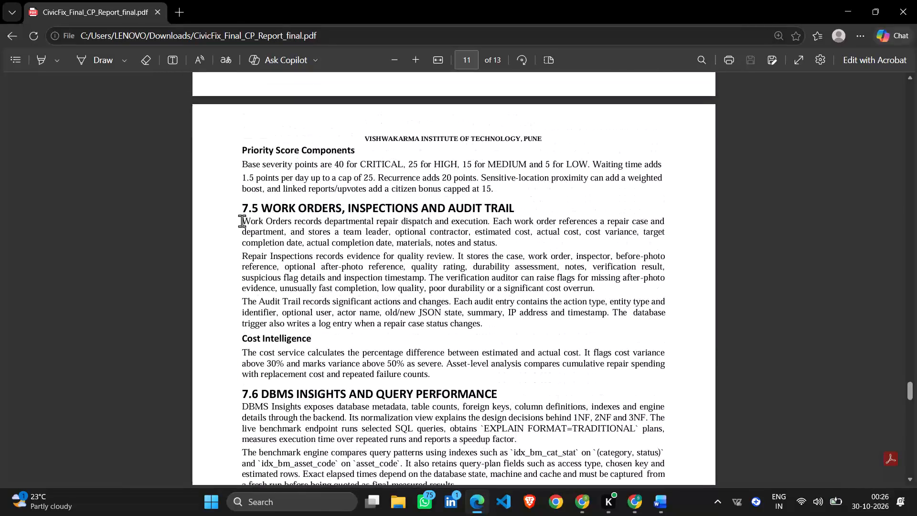
{"action": "scroll", "coordinate": [242, 221], "scroll_direction": "up", "scroll_amount": 1}
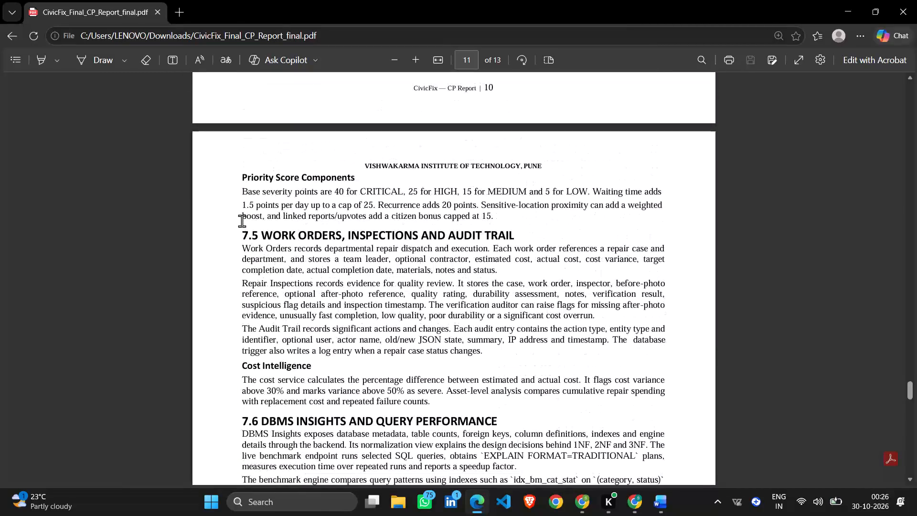
{"action": "scroll", "coordinate": [242, 221], "scroll_direction": "up", "scroll_amount": 2}
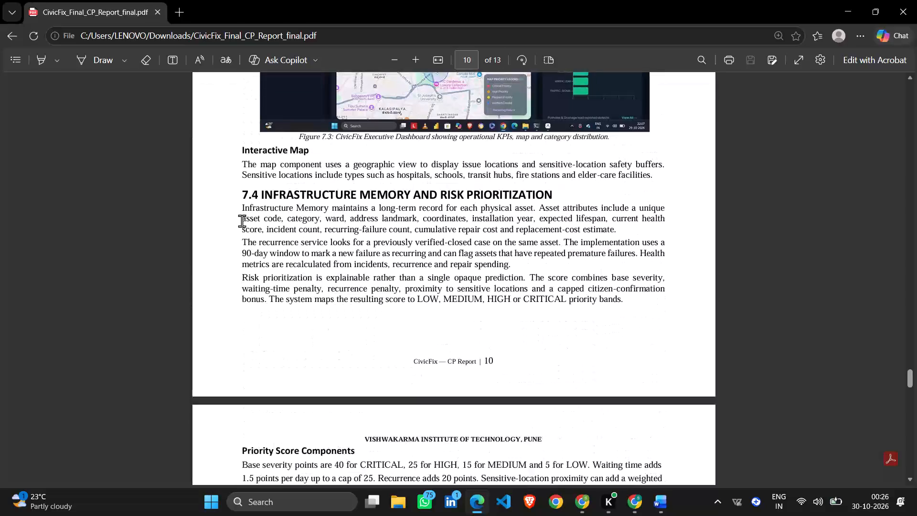
{"action": "scroll", "coordinate": [242, 221], "scroll_direction": "up", "scroll_amount": 7}
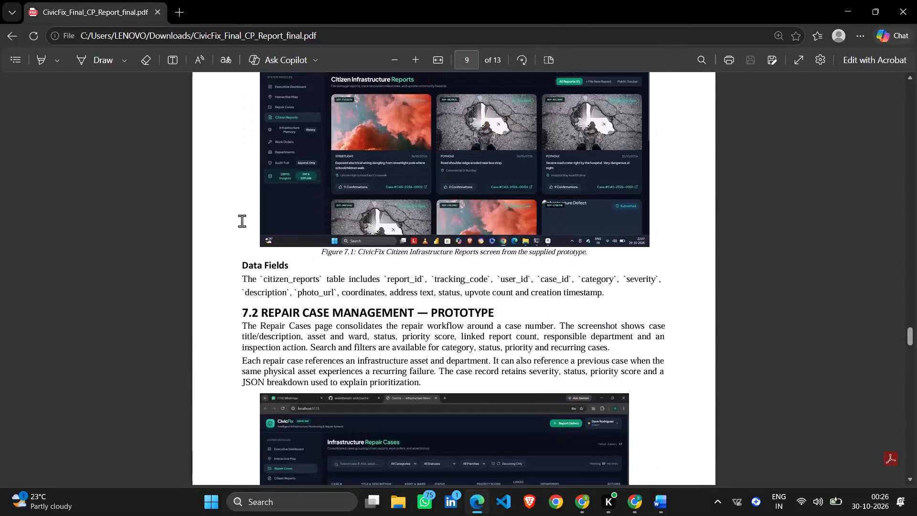
{"action": "scroll", "coordinate": [242, 221], "scroll_direction": "up", "scroll_amount": 8}
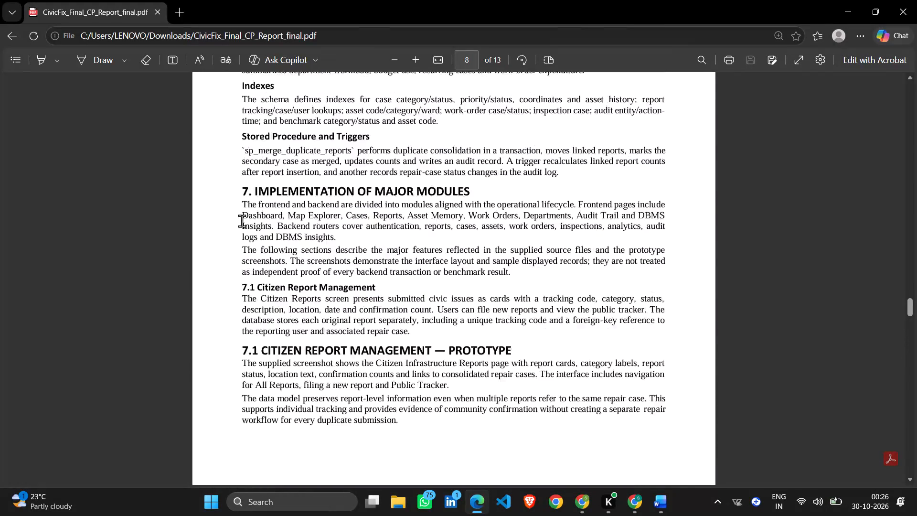
{"action": "scroll", "coordinate": [242, 221], "scroll_direction": "up", "scroll_amount": 4}
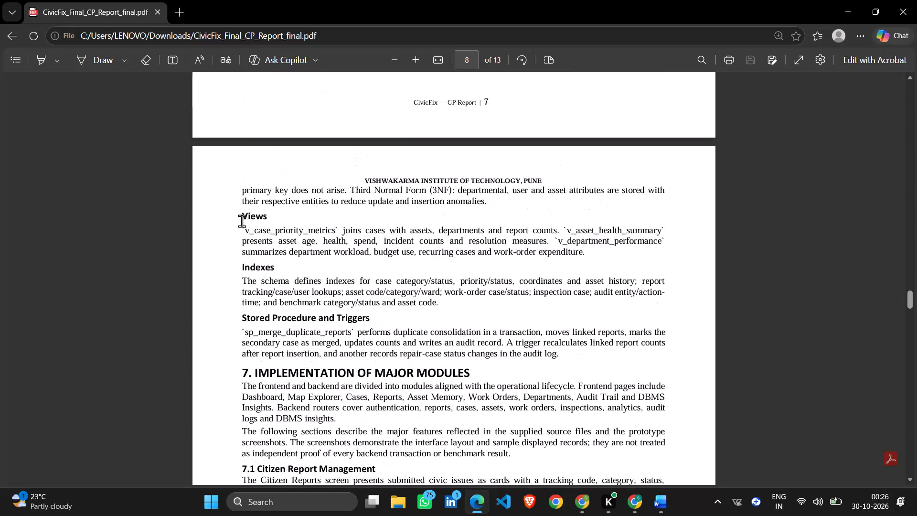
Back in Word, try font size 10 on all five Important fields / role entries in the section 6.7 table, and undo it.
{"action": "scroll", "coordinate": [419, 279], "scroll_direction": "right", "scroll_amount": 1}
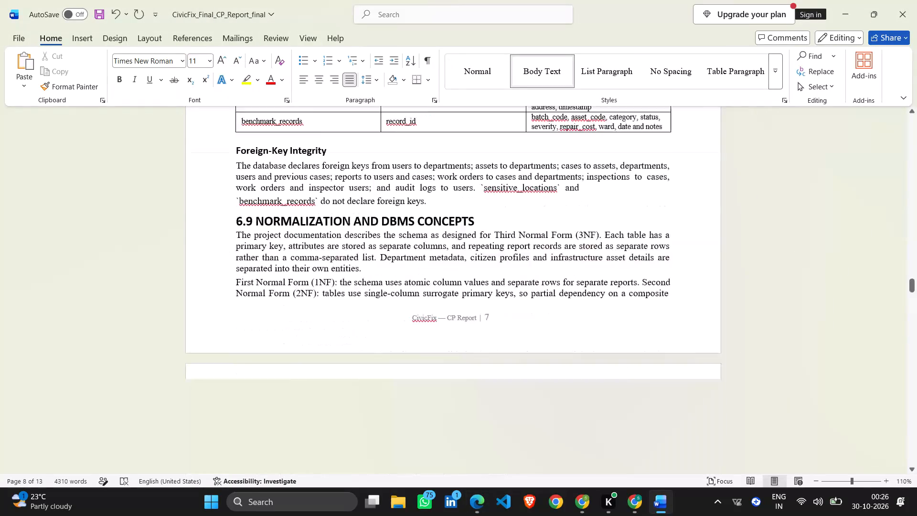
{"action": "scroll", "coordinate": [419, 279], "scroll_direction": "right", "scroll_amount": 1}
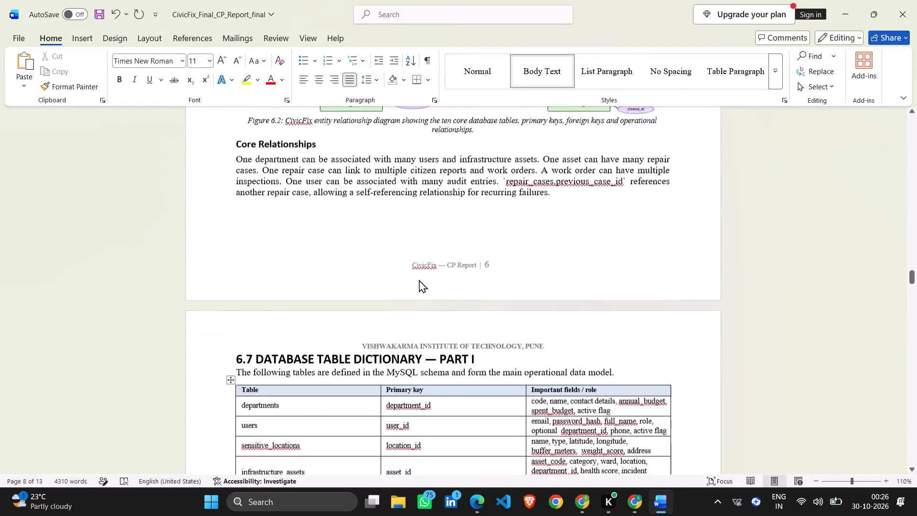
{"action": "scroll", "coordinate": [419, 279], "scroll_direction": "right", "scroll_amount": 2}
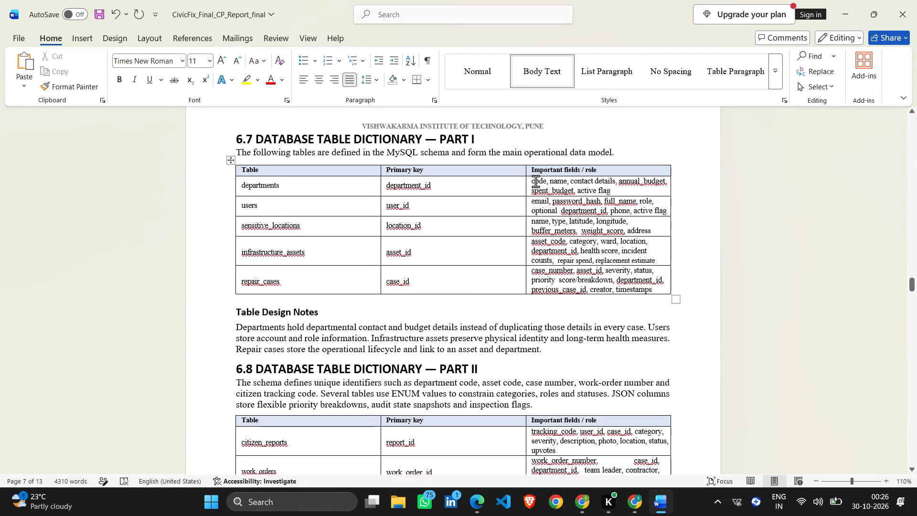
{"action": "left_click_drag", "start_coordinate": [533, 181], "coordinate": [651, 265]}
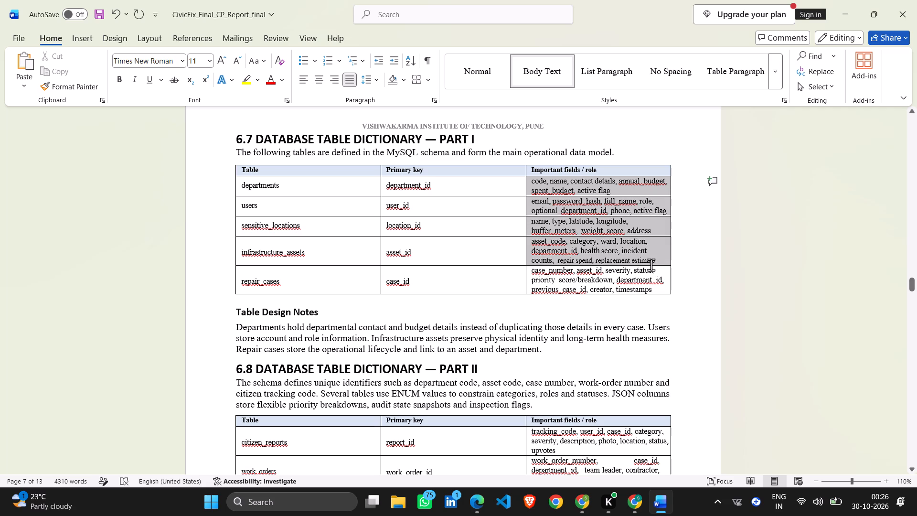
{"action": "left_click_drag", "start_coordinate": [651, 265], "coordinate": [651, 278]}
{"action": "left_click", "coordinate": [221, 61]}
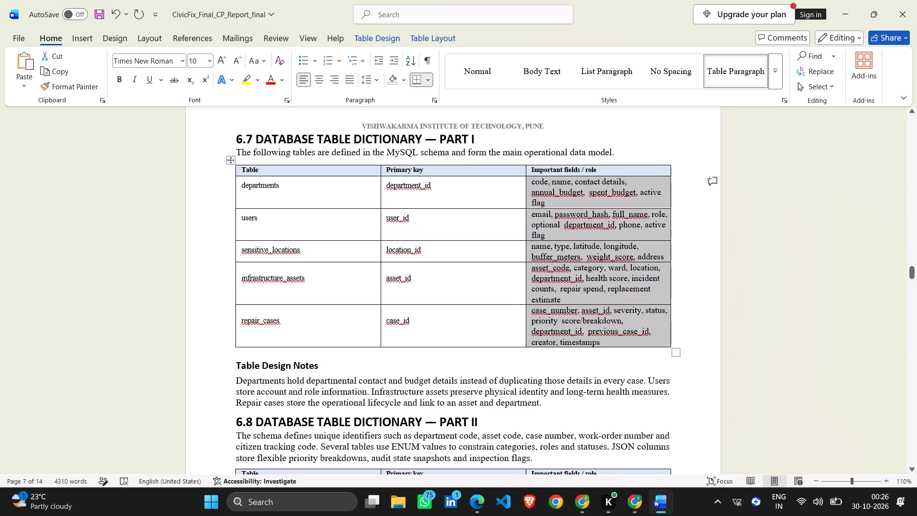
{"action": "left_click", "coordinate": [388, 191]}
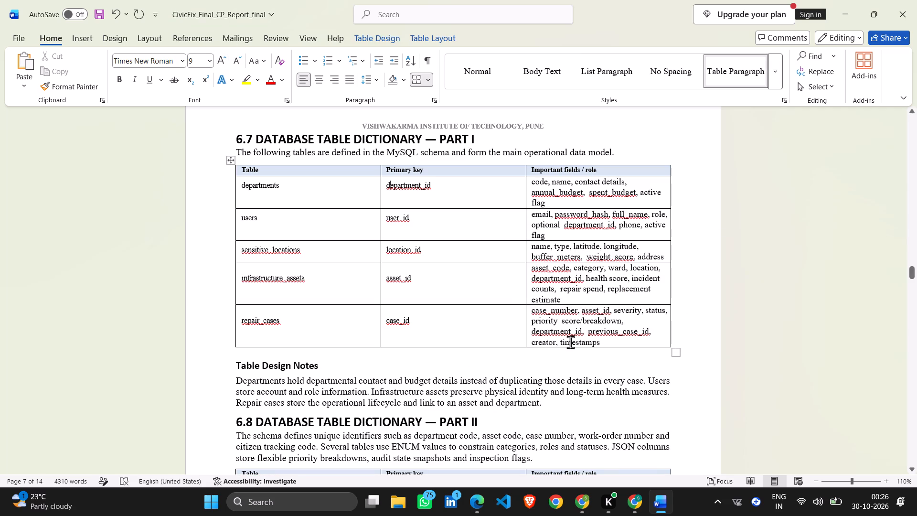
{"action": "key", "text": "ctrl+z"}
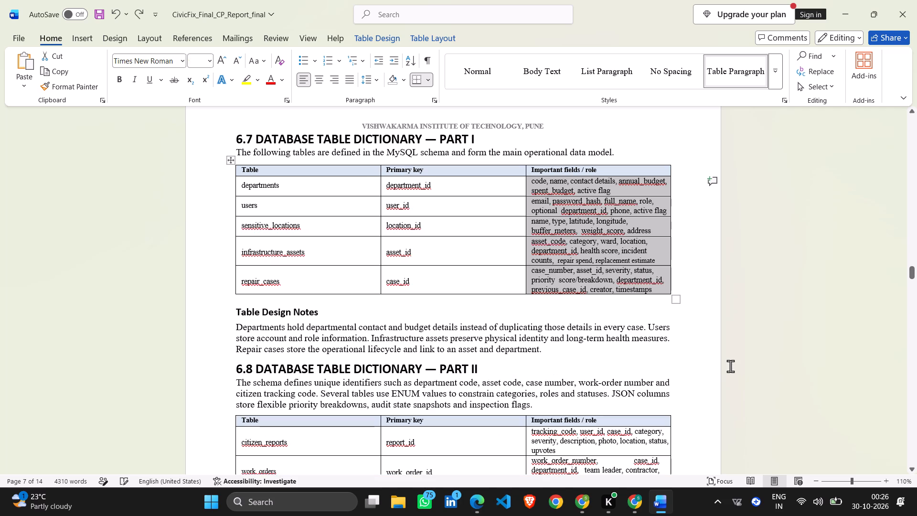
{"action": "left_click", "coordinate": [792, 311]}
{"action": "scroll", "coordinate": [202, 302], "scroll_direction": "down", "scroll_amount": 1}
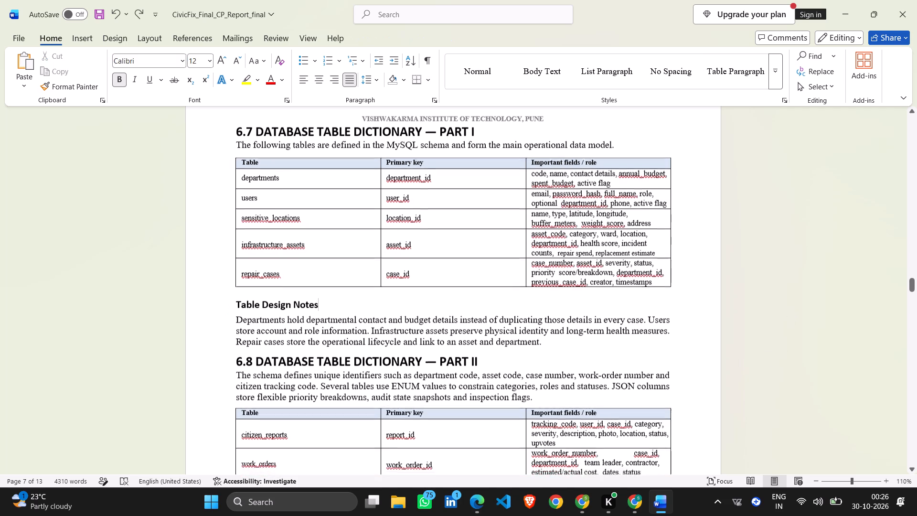
Compare the section 6.7 and 6.8 database tables in Word with the same tables on page 7 of the PDF.
{"action": "scroll", "coordinate": [202, 302], "scroll_direction": "down", "scroll_amount": 1}
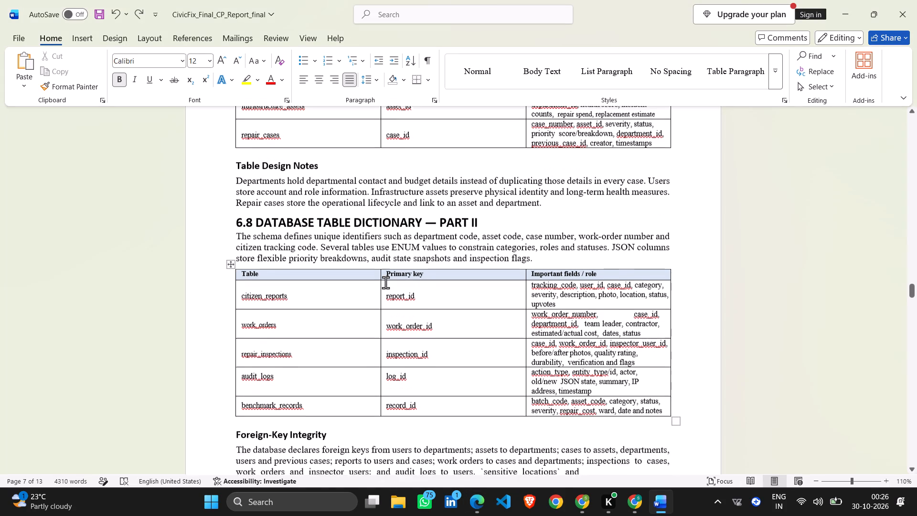
{"action": "scroll", "coordinate": [385, 282], "scroll_direction": "up", "scroll_amount": 2}
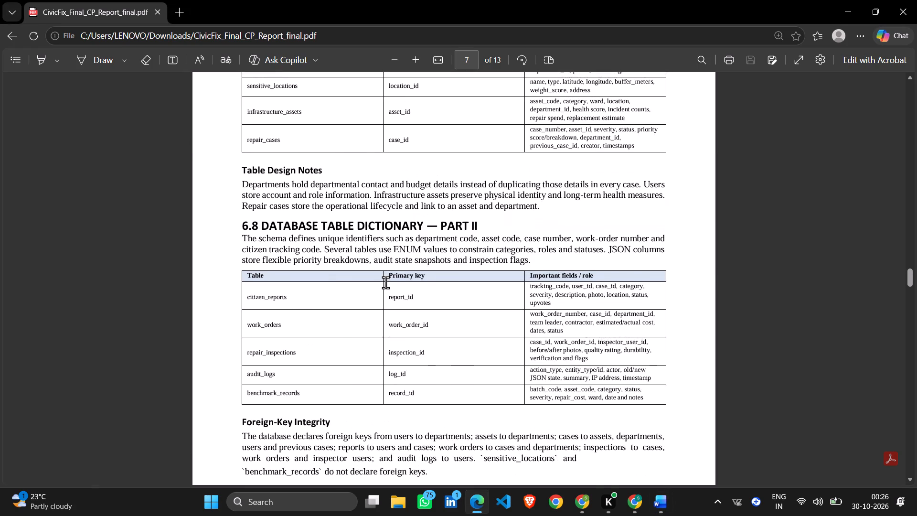
{"action": "scroll", "coordinate": [385, 282], "scroll_direction": "up", "scroll_amount": 3}
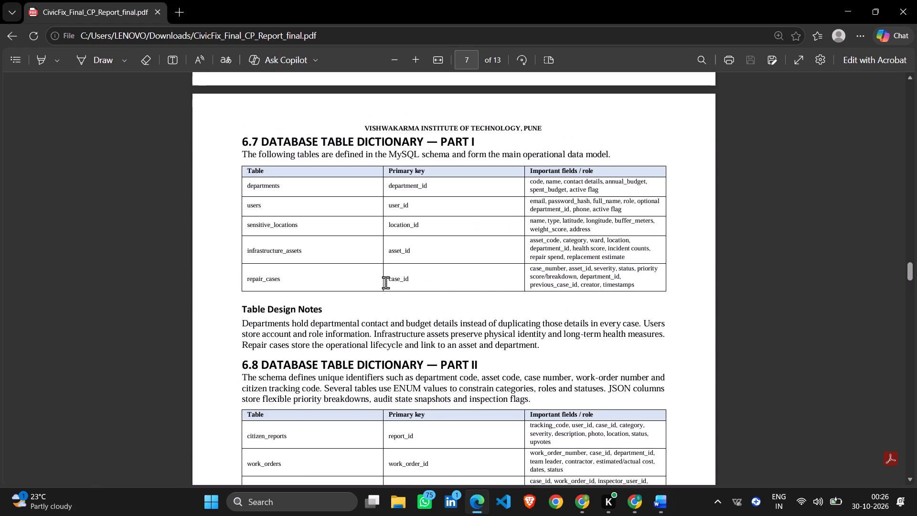
{"action": "scroll", "coordinate": [385, 282], "scroll_direction": "up", "scroll_amount": 1}
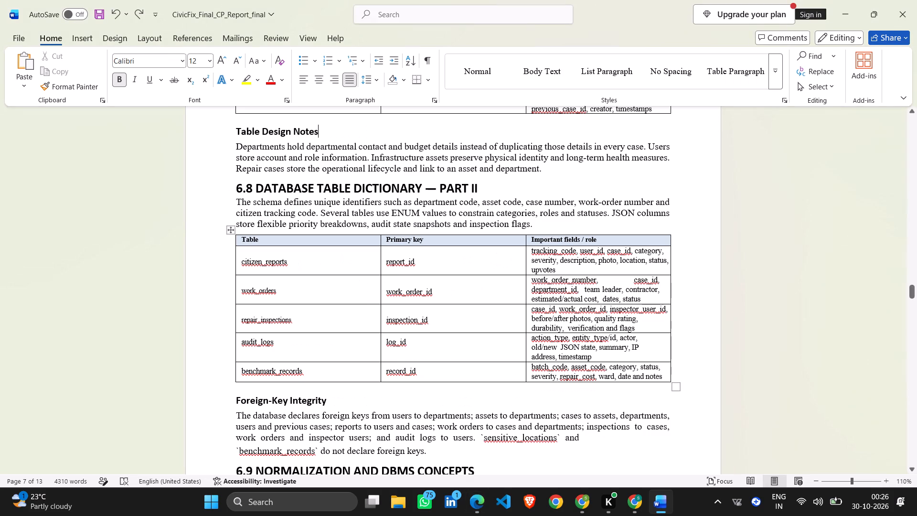
Review the Word report from the section 6.7 and 6.8 tables through section 7.2 Repair Case Management.
{"action": "scroll", "coordinate": [196, 189], "scroll_direction": "down", "scroll_amount": 1}
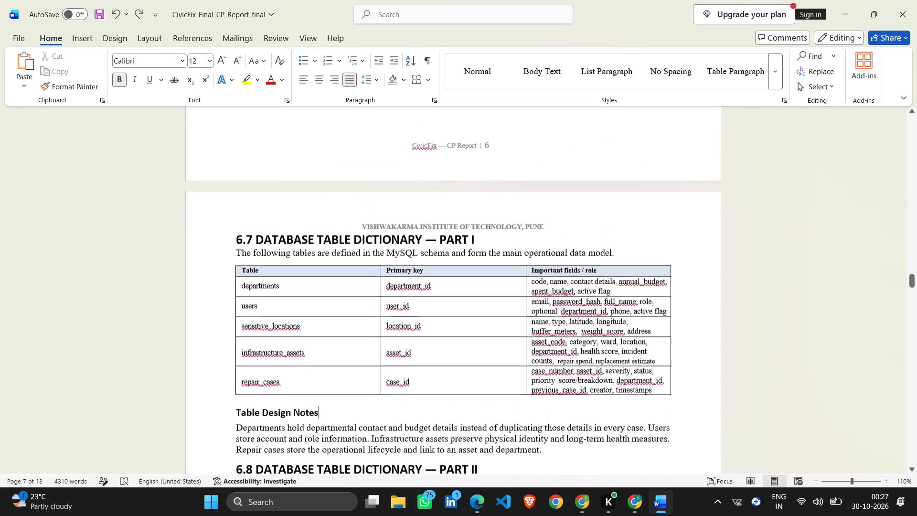
{"action": "scroll", "coordinate": [196, 189], "scroll_direction": "down", "scroll_amount": 2}
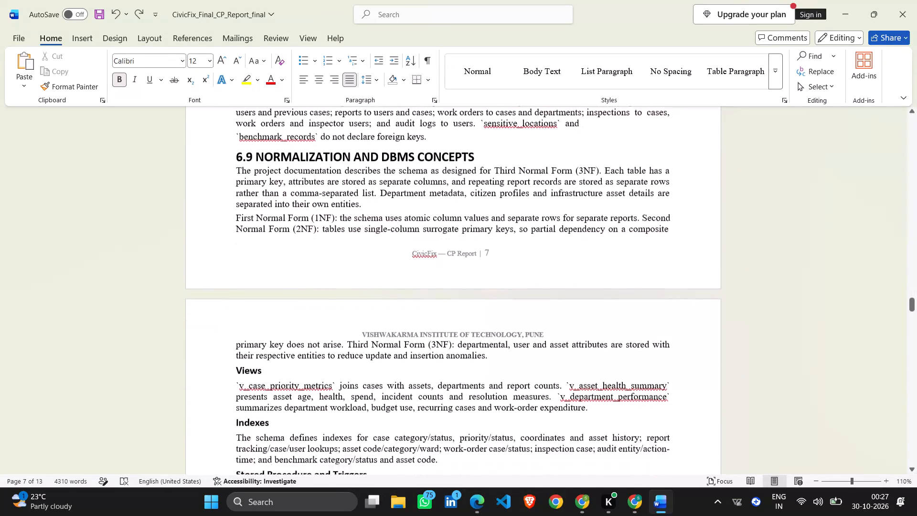
{"action": "scroll", "coordinate": [196, 189], "scroll_direction": "down", "scroll_amount": 2}
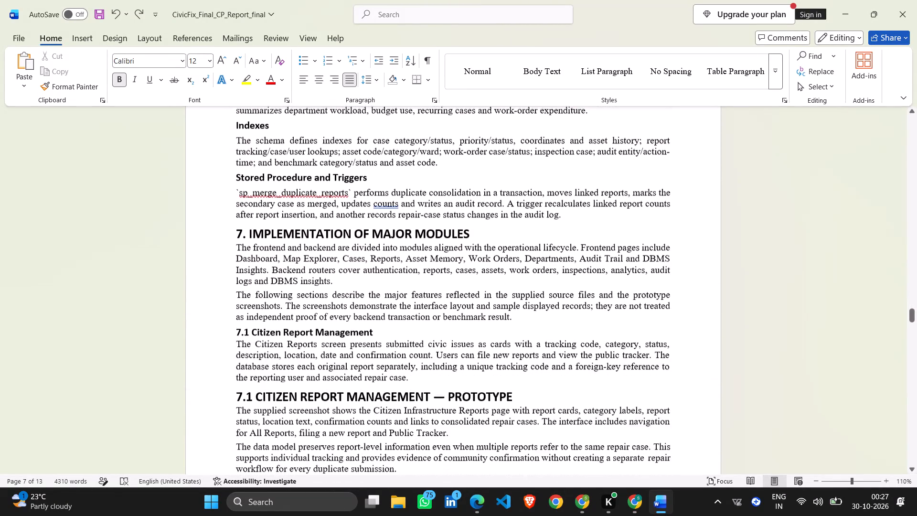
{"action": "scroll", "coordinate": [196, 189], "scroll_direction": "down", "scroll_amount": 3}
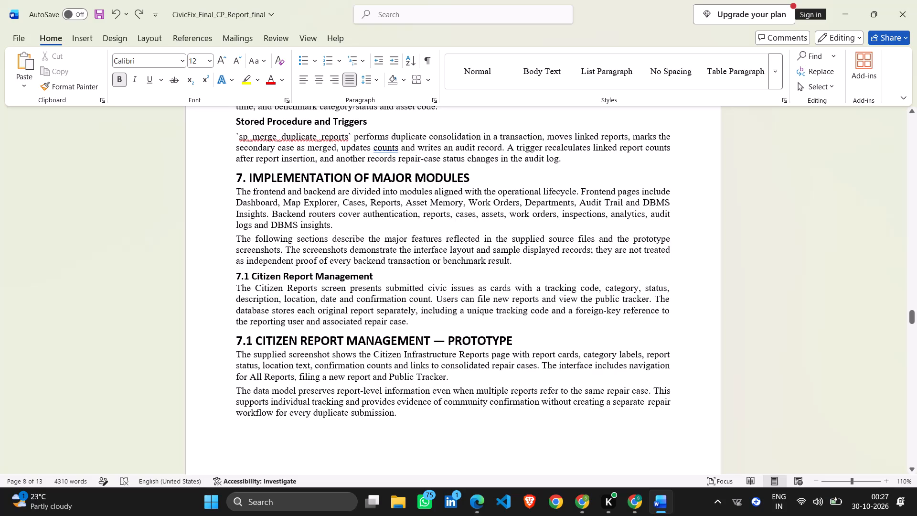
{"action": "scroll", "coordinate": [196, 189], "scroll_direction": "down", "scroll_amount": 1}
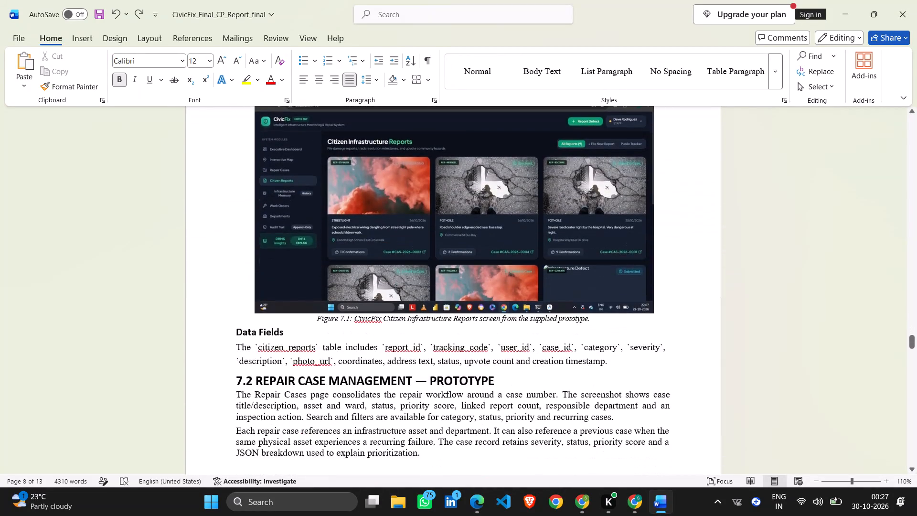
{"action": "scroll", "coordinate": [196, 189], "scroll_direction": "down", "scroll_amount": 1}
Save the report as the Word document CivicFix_Final_CP_Report_final in the Downloads folder and close Word.
{"action": "left_click", "coordinate": [21, 38]}
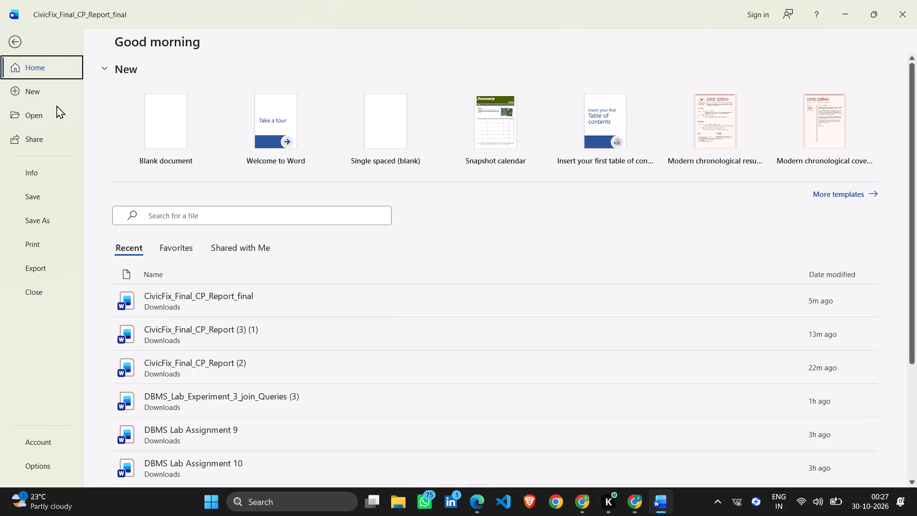
{"action": "left_click", "coordinate": [37, 223]}
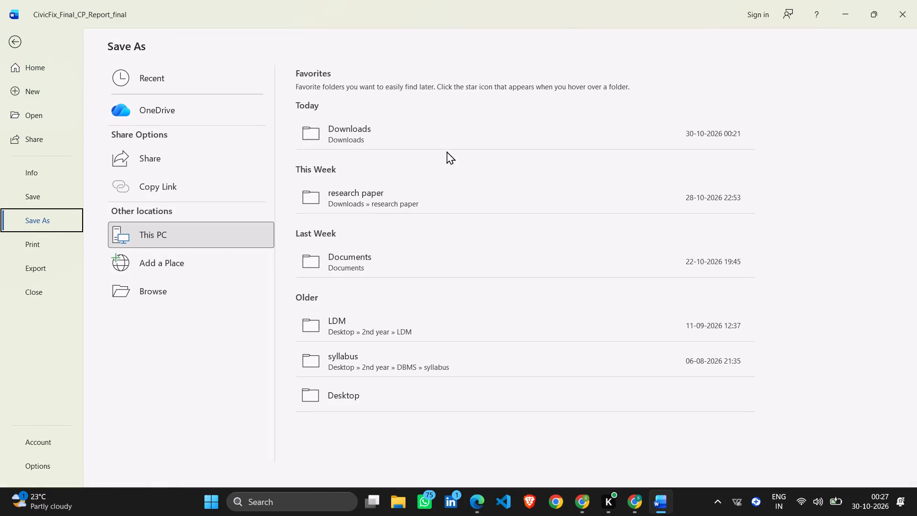
{"action": "double_click", "coordinate": [448, 141]}
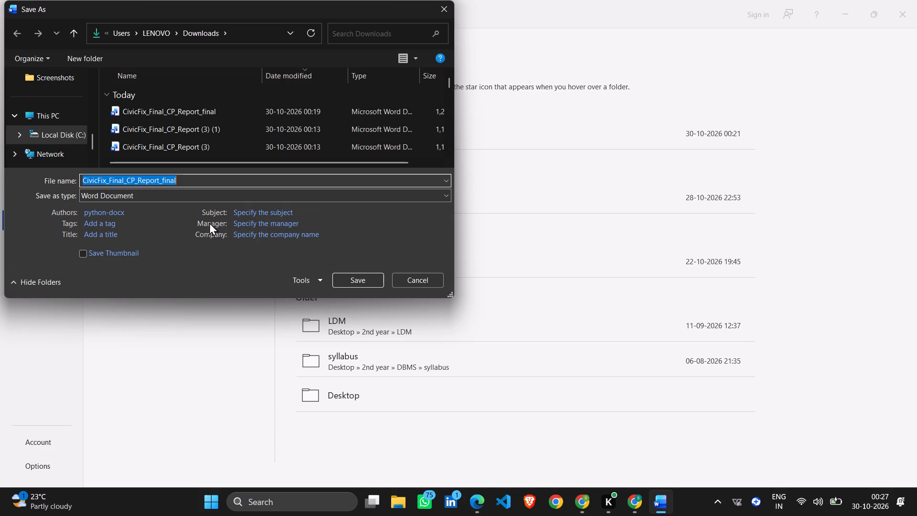
{"action": "key", "text": "Return"}
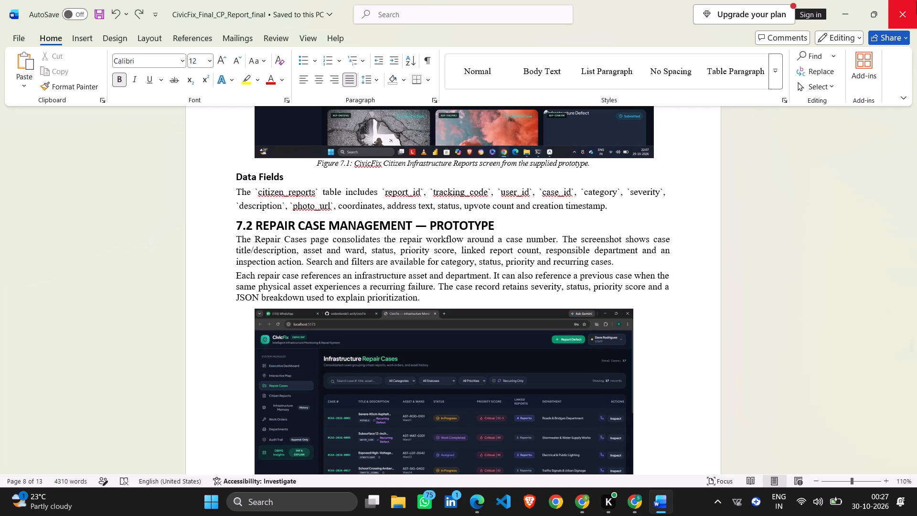
{"action": "left_click", "coordinate": [916, 1]}
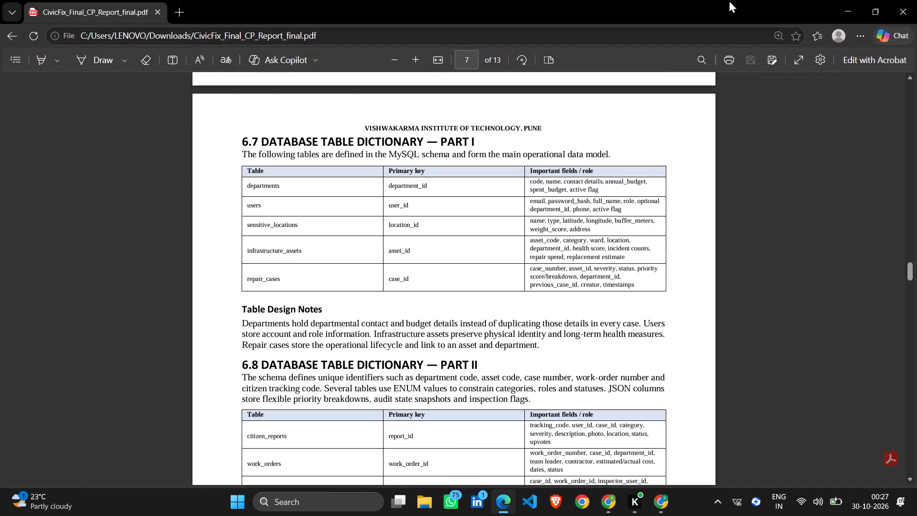
{"action": "left_click", "coordinate": [916, 0]}
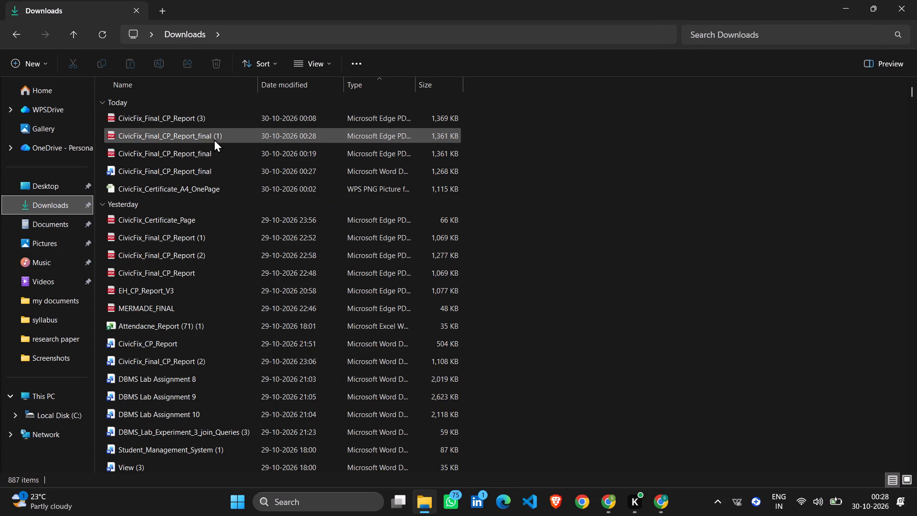
{"action": "double_click", "coordinate": [215, 138]}
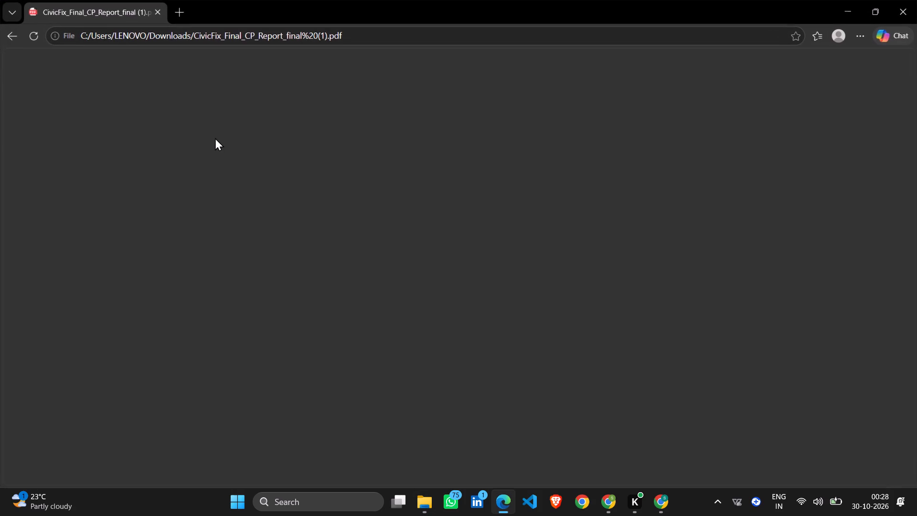
Review the converted CivicFix report PDF from the certificate page through the ER diagram and prototype screenshots to the test cases and evaluation sections.
{"action": "scroll", "coordinate": [426, 229], "scroll_direction": "down", "scroll_amount": 5}
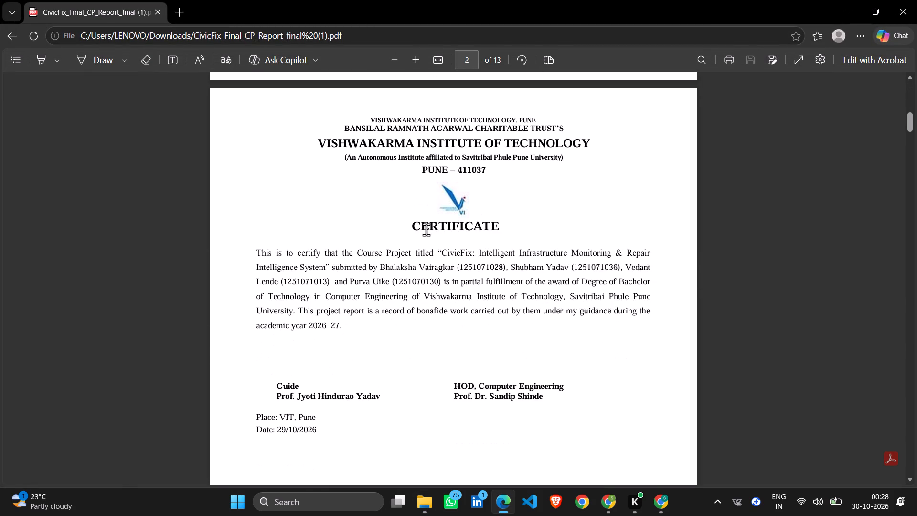
{"action": "scroll", "coordinate": [426, 229], "scroll_direction": "down", "scroll_amount": 8}
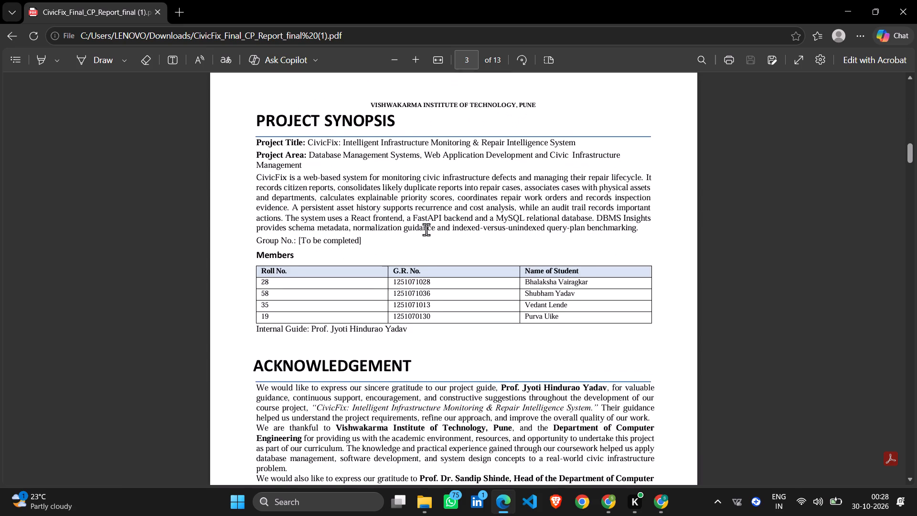
{"action": "scroll", "coordinate": [426, 229], "scroll_direction": "down", "scroll_amount": 8}
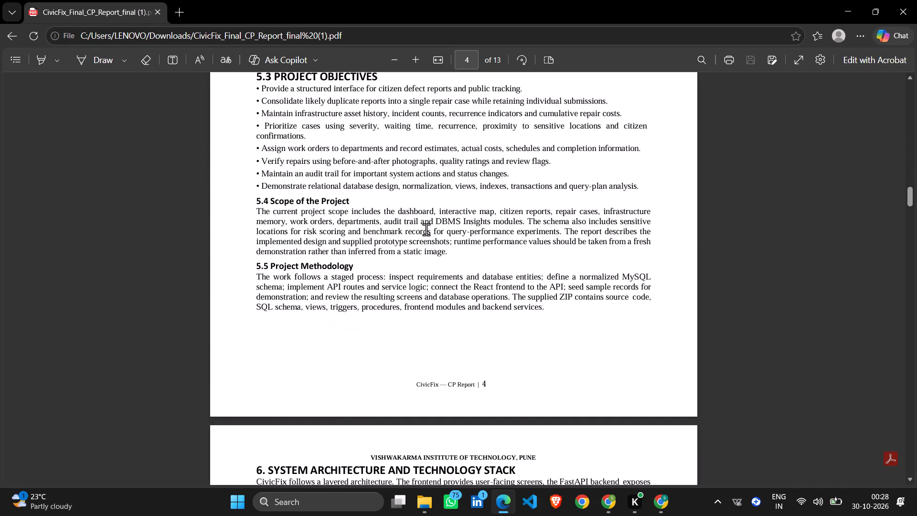
{"action": "scroll", "coordinate": [426, 229], "scroll_direction": "down", "scroll_amount": 9}
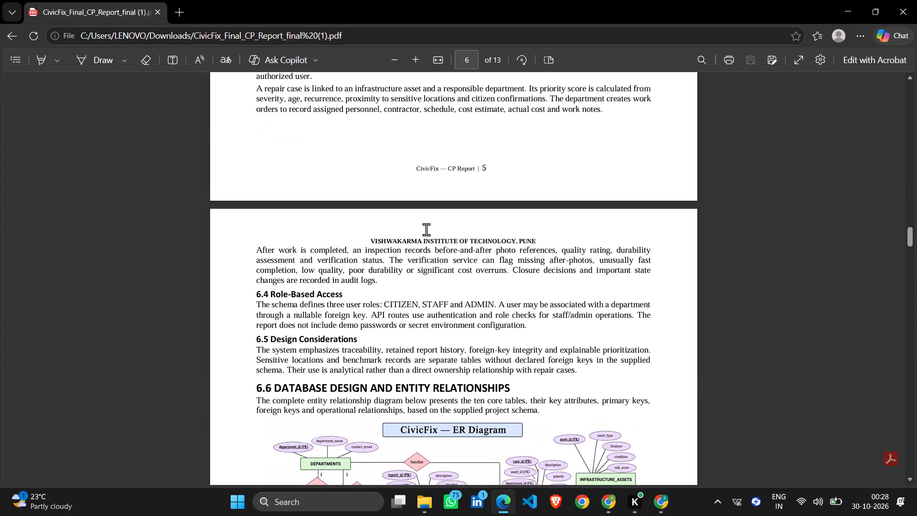
{"action": "scroll", "coordinate": [426, 229], "scroll_direction": "down", "scroll_amount": 8}
{"action": "scroll", "coordinate": [426, 229], "scroll_direction": "up", "scroll_amount": 1}
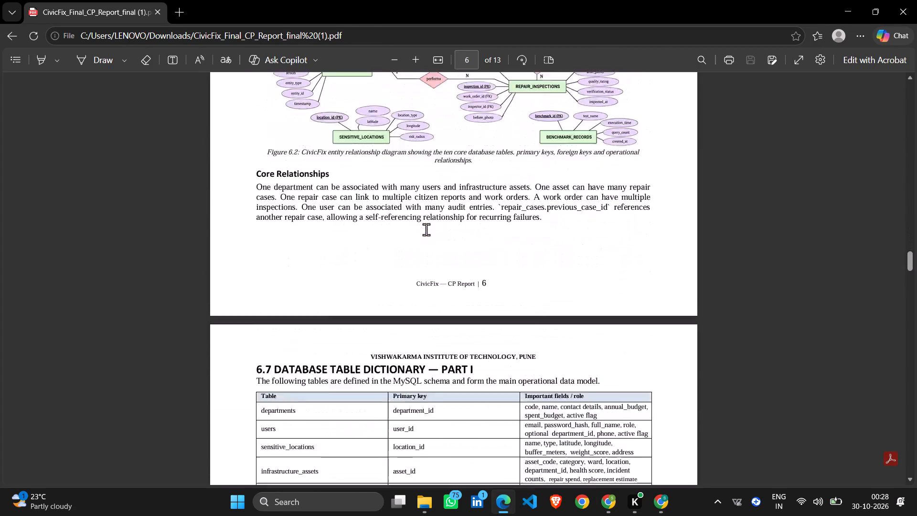
{"action": "scroll", "coordinate": [426, 229], "scroll_direction": "up", "scroll_amount": 4}
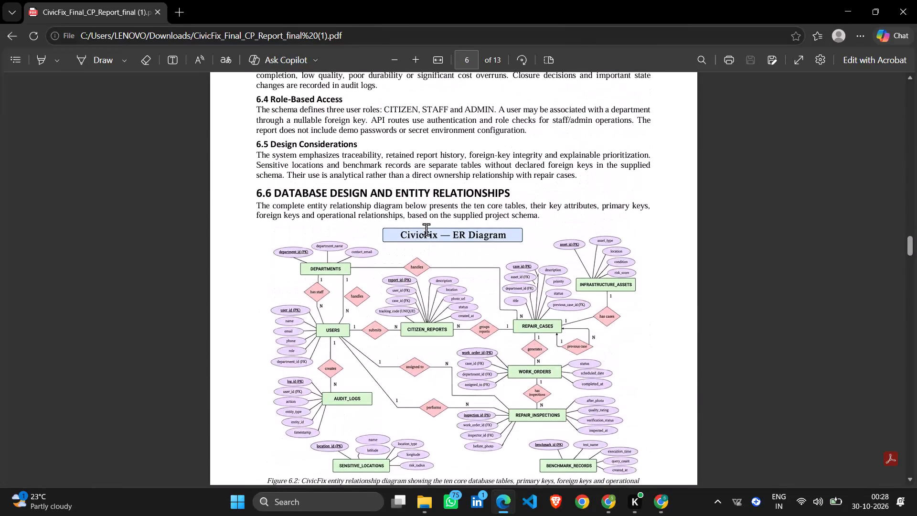
{"action": "scroll", "coordinate": [426, 229], "scroll_direction": "down", "scroll_amount": 8}
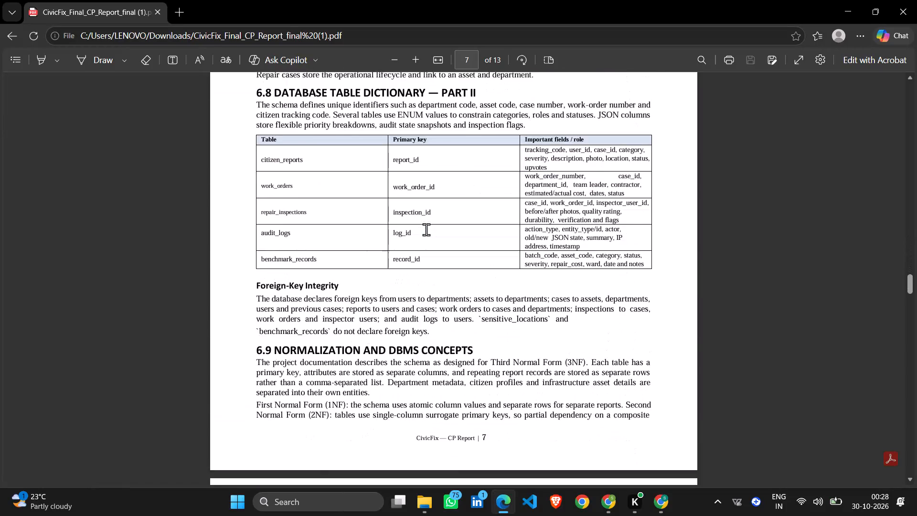
{"action": "scroll", "coordinate": [426, 229], "scroll_direction": "down", "scroll_amount": 10}
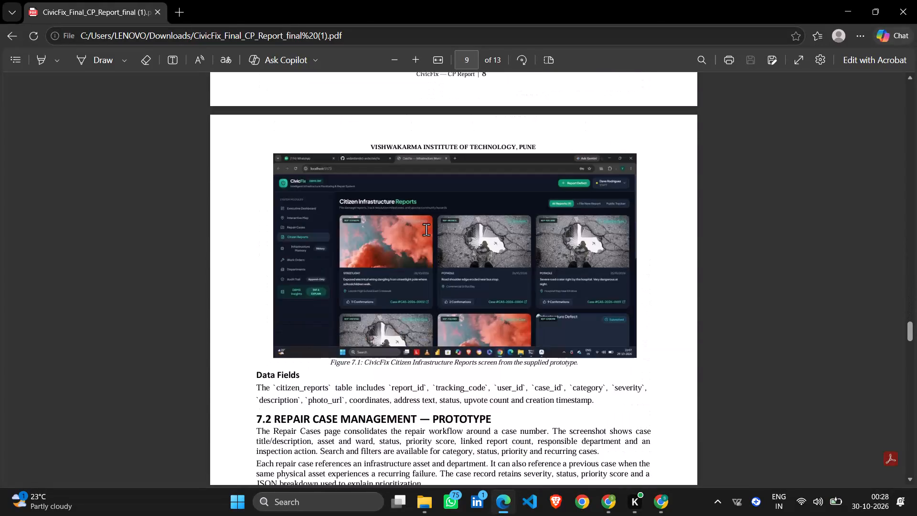
{"action": "scroll", "coordinate": [426, 229], "scroll_direction": "down", "scroll_amount": 9}
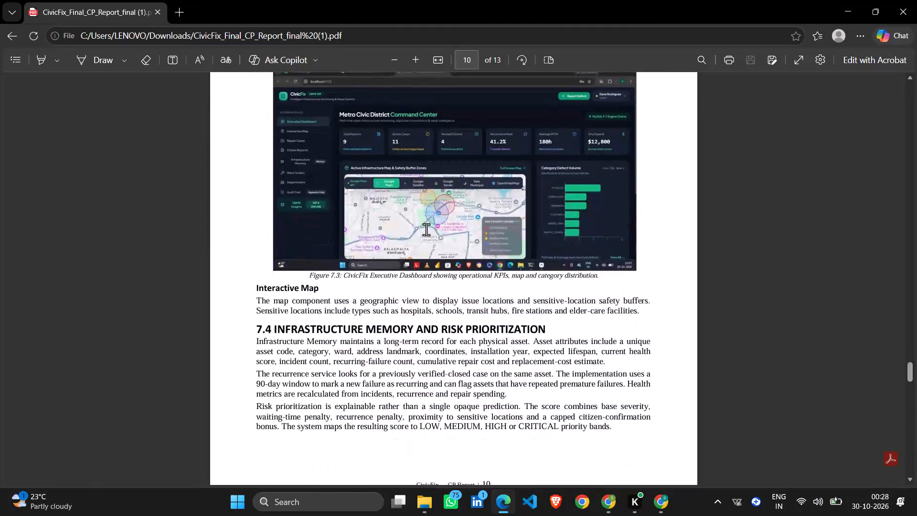
{"action": "scroll", "coordinate": [426, 229], "scroll_direction": "down", "scroll_amount": 8}
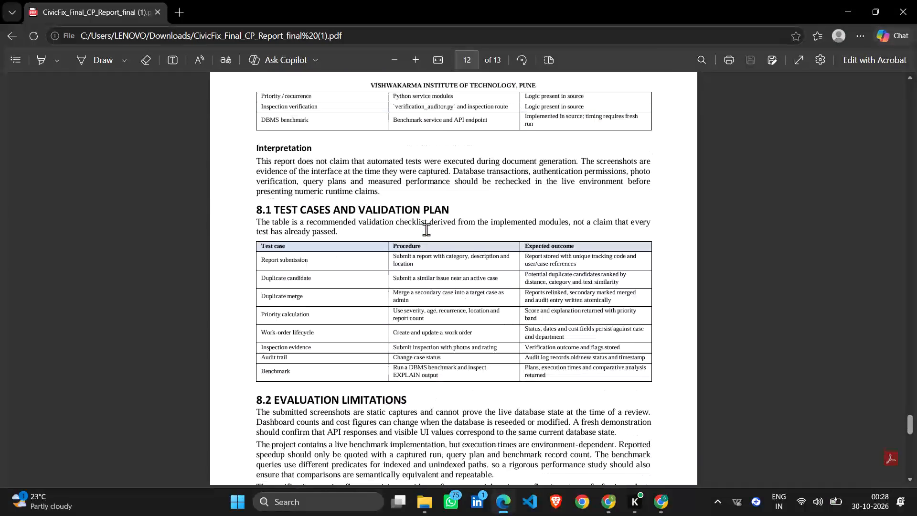
{"action": "scroll", "coordinate": [426, 229], "scroll_direction": "down", "scroll_amount": 2}
Recheck the layout of the report PDF backwards from the 8.1 test cases table to the database table dictionary on page 7.
{"action": "scroll", "coordinate": [426, 229], "scroll_direction": "up", "scroll_amount": 1}
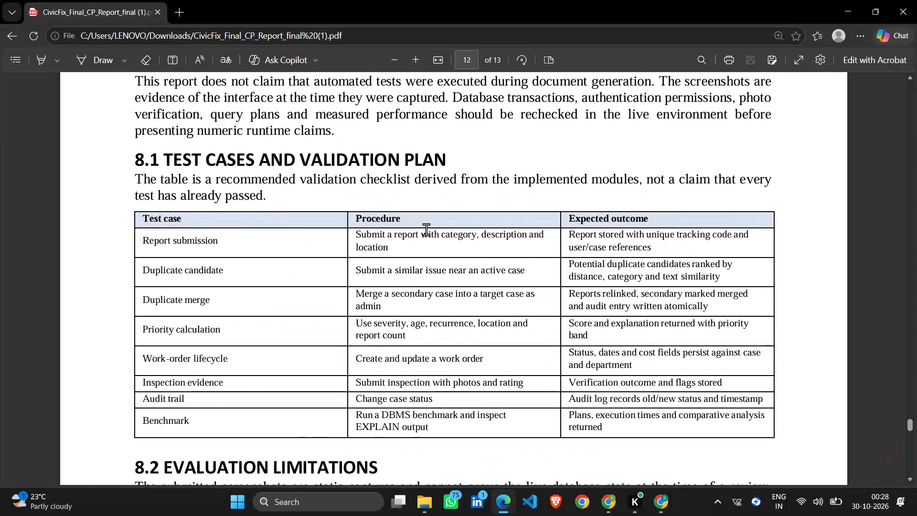
{"action": "scroll", "coordinate": [426, 229], "scroll_direction": "up", "scroll_amount": 3}
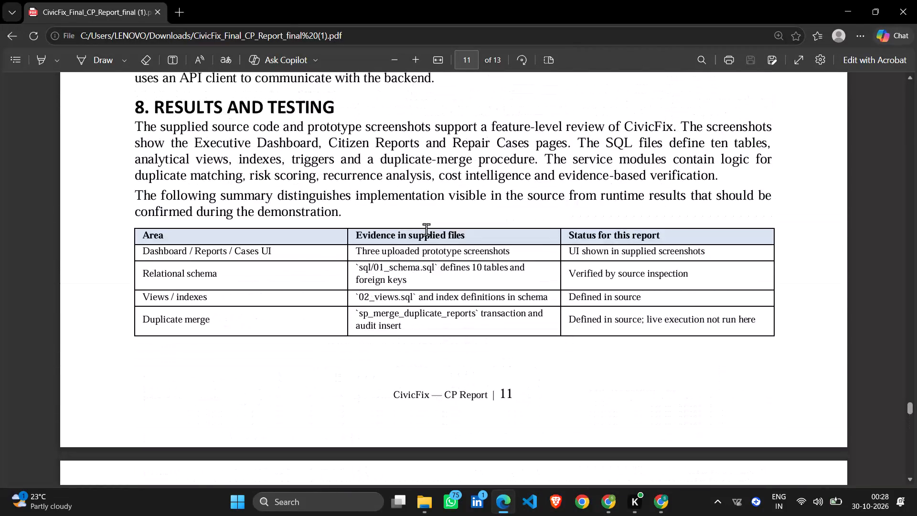
{"action": "scroll", "coordinate": [426, 229], "scroll_direction": "up", "scroll_amount": 4}
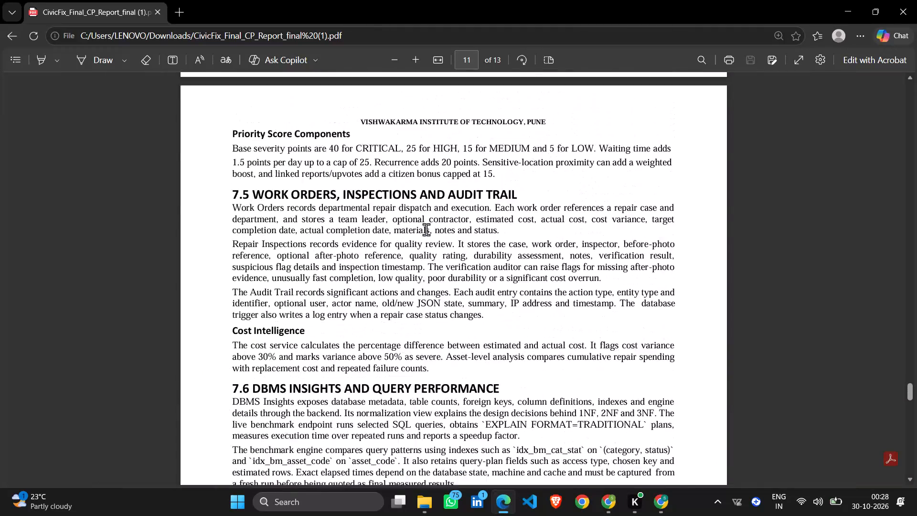
{"action": "scroll", "coordinate": [426, 229], "scroll_direction": "up", "scroll_amount": 9}
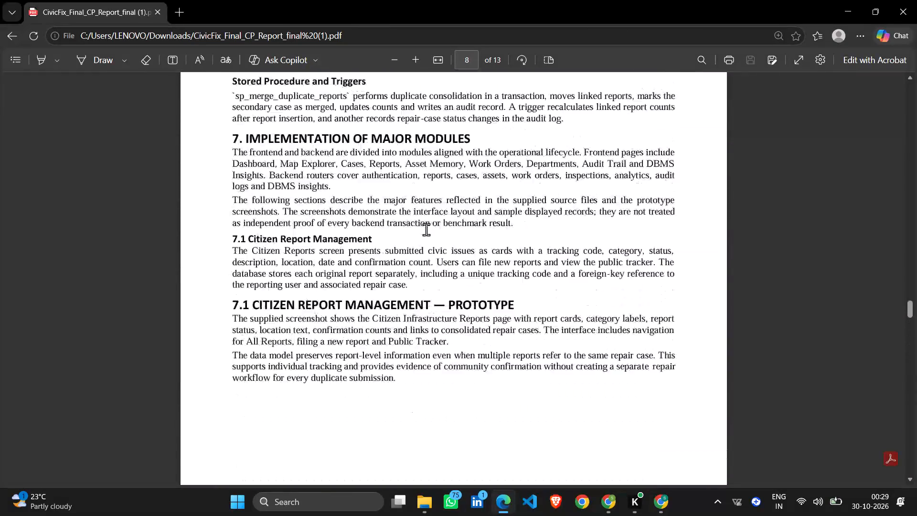
{"action": "scroll", "coordinate": [426, 229], "scroll_direction": "up", "scroll_amount": 6}
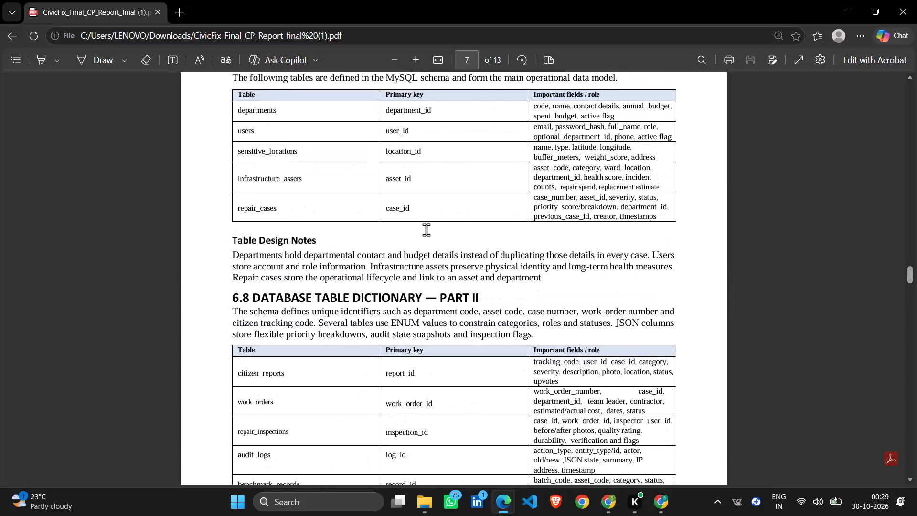
Close the CivicFix_Final_CP_Report_final (1) PDF.
{"action": "right_click", "coordinate": [916, 0]}
{"action": "left_click", "coordinate": [916, 0]}
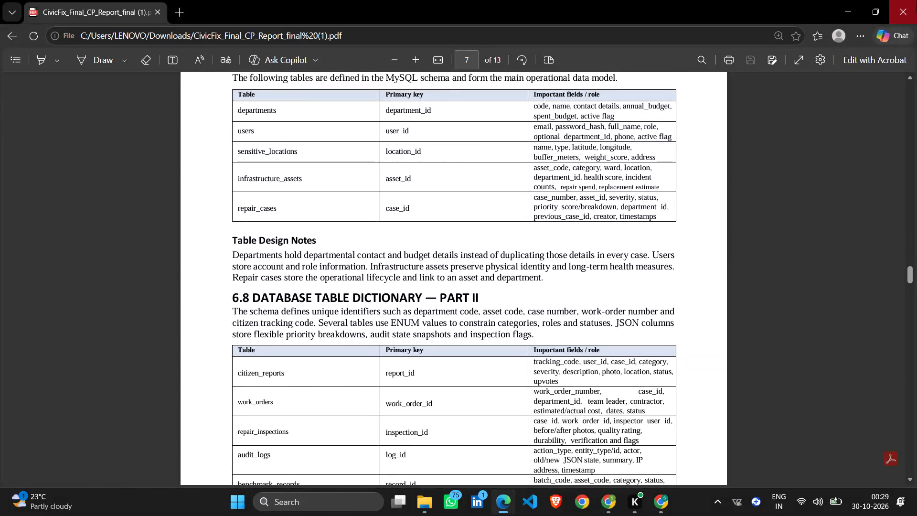
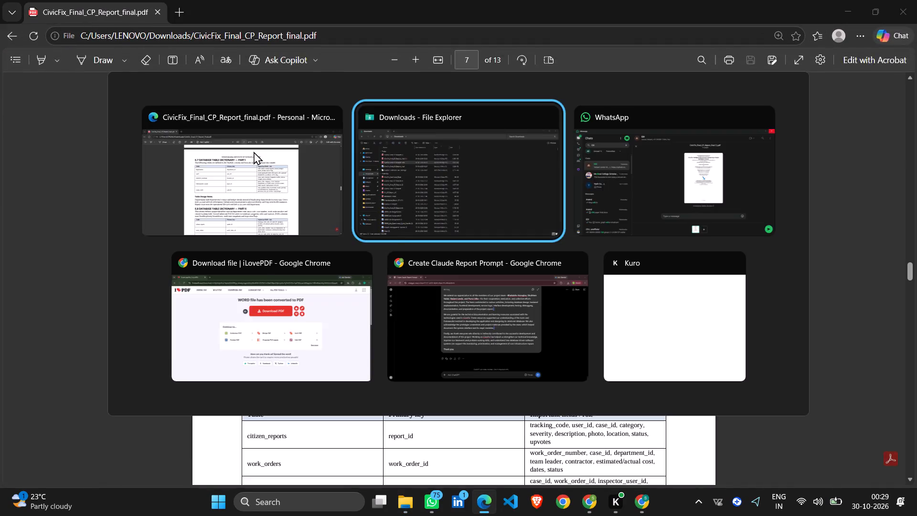
In File Explorer, open the CivicFix_Final_CP_Report (3) PDF from the Downloads folder.
{"action": "double_click", "coordinate": [253, 119]}
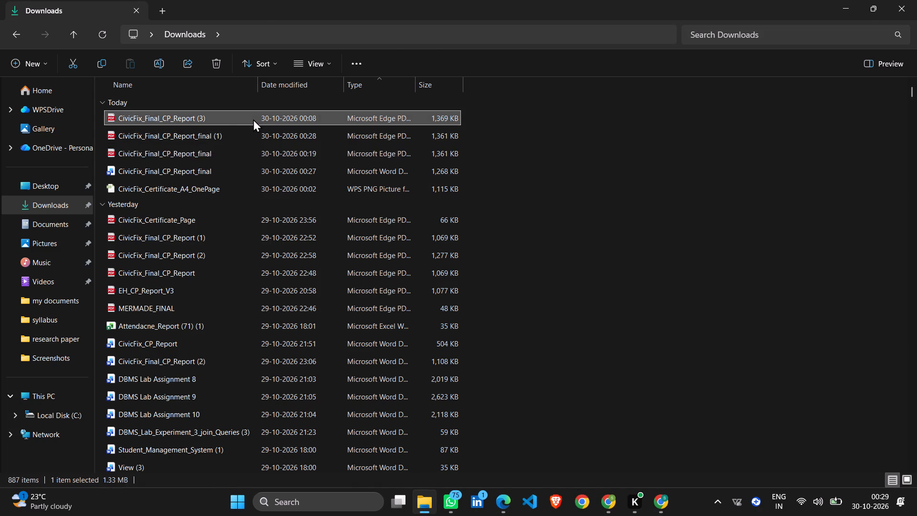
Skim the CivicFix_Final_CP_Report (3) PDF around the Project Synopsis page and close it.
{"action": "scroll", "coordinate": [486, 237], "scroll_direction": "up", "scroll_amount": 3}
{"action": "scroll", "coordinate": [486, 237], "scroll_direction": "down", "scroll_amount": 1}
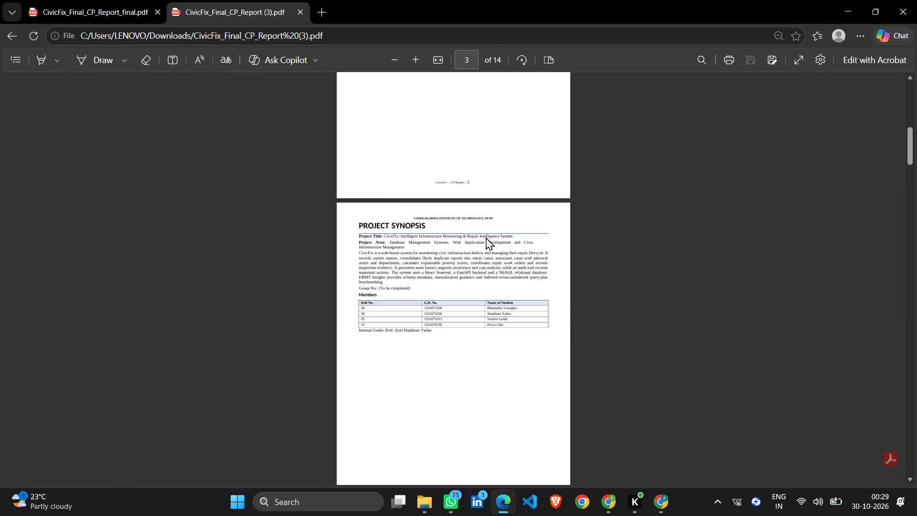
{"action": "scroll", "coordinate": [486, 237], "scroll_direction": "down", "scroll_amount": 1}
{"action": "left_click", "coordinate": [916, 0]}
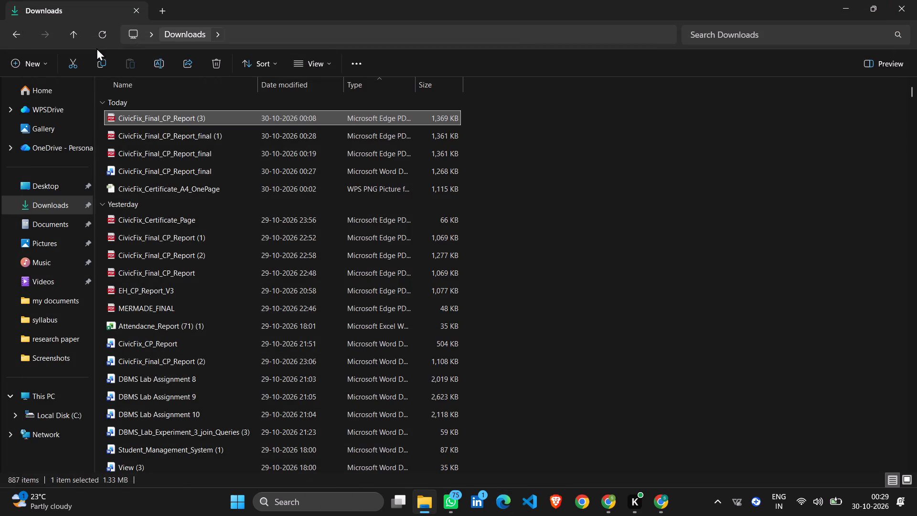
Delete the CivicFix_Final_CP_Report (3) PDF from the Downloads folder.
{"action": "left_click", "coordinate": [223, 71]}
Open the CivicFix_Final_CP_Report_final PDF from Downloads and check the database table dictionary on page 7.
{"action": "left_click", "coordinate": [255, 133]}
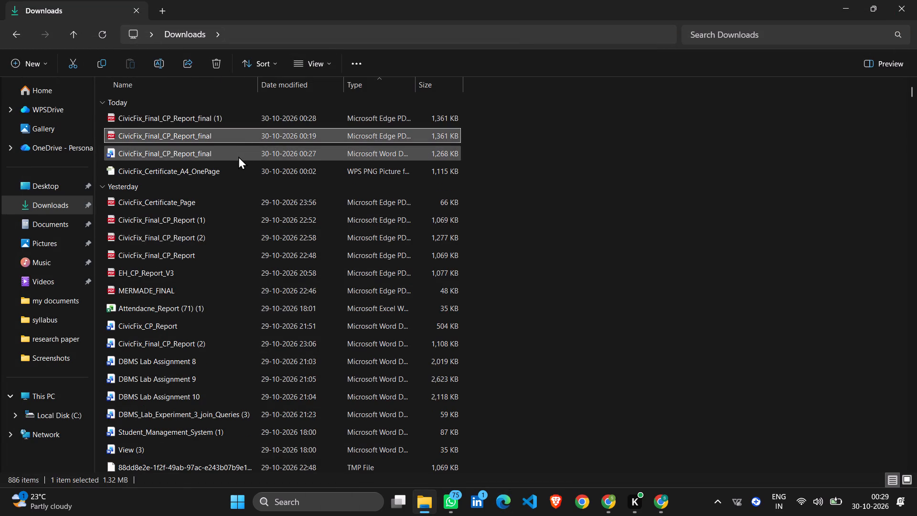
{"action": "left_click", "coordinate": [238, 156]}
{"action": "left_click", "coordinate": [244, 141]}
{"action": "double_click", "coordinate": [244, 141]}
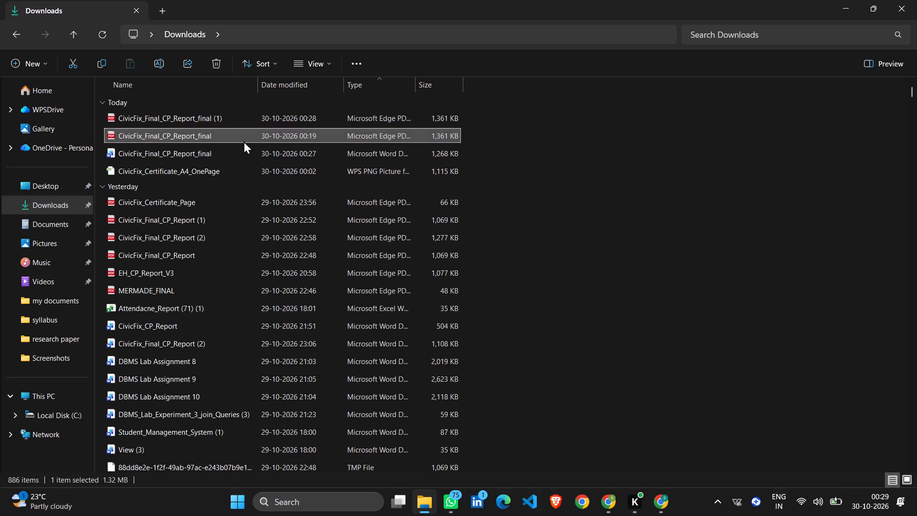
{"action": "scroll", "coordinate": [436, 208], "scroll_direction": "down", "scroll_amount": 2}
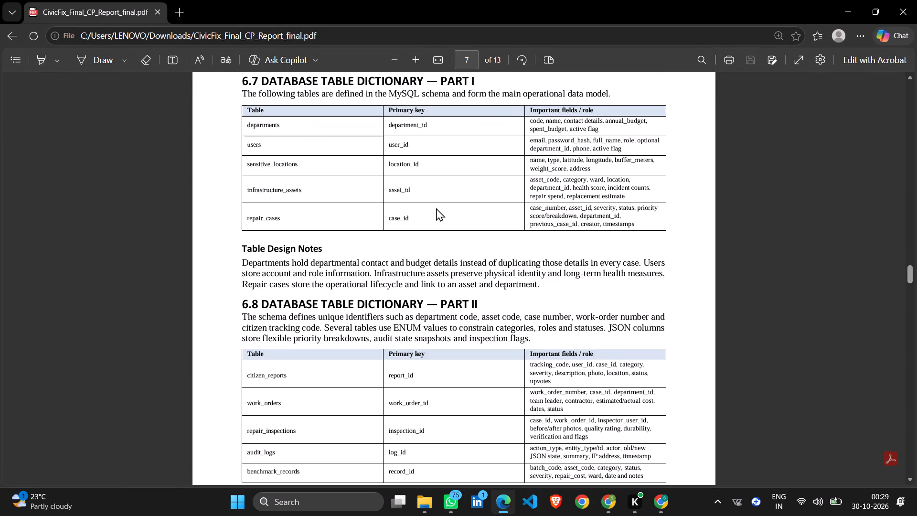
{"action": "scroll", "coordinate": [436, 208], "scroll_direction": "down", "scroll_amount": 1}
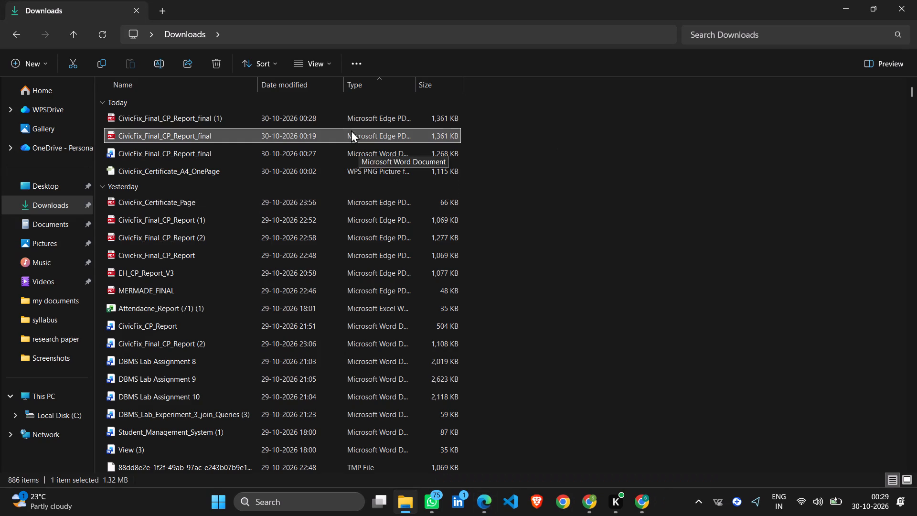
Open the CivicFix_Final_CP_Report_final (1) PDF, compare its 6.7 table dictionary layout with the CivicFix_Final_CP_Report_final PDF, and close both.
{"action": "double_click", "coordinate": [350, 119]}
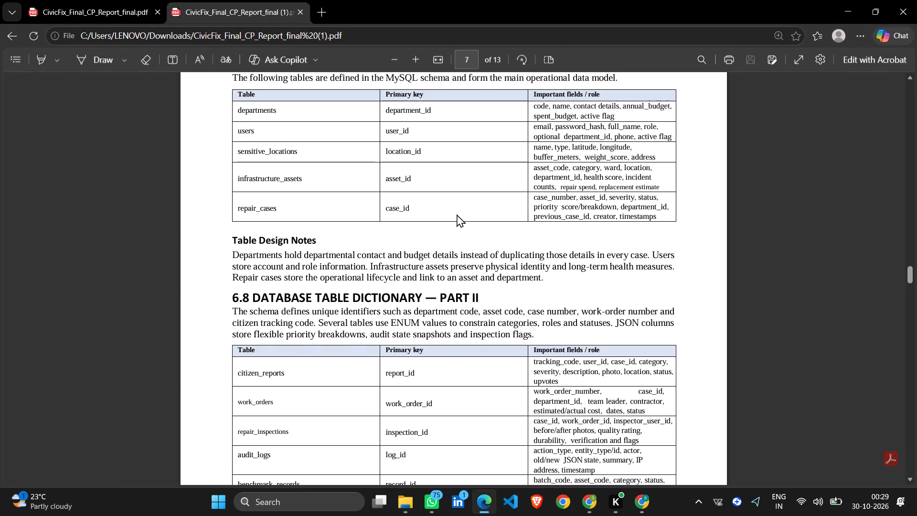
{"action": "scroll", "coordinate": [457, 214], "scroll_direction": "up", "scroll_amount": 1}
{"action": "left_click", "coordinate": [135, 0]}
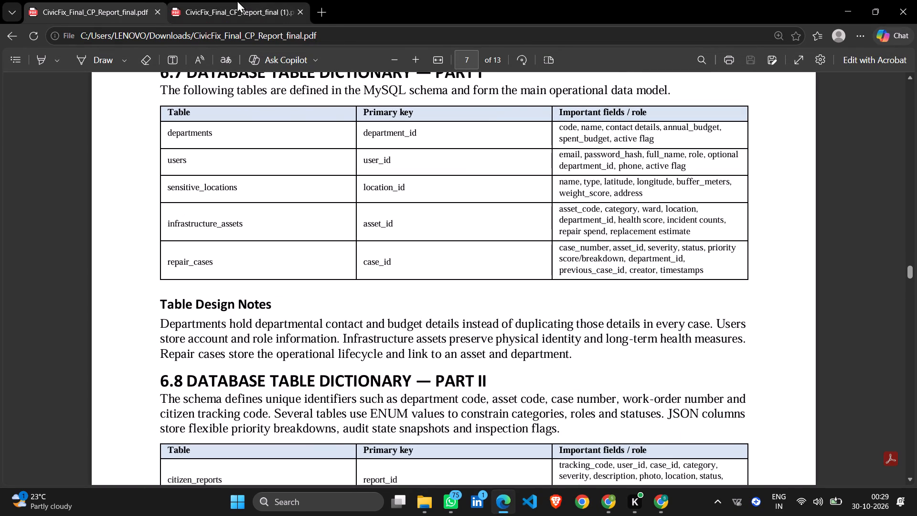
{"action": "left_click", "coordinate": [235, 0]}
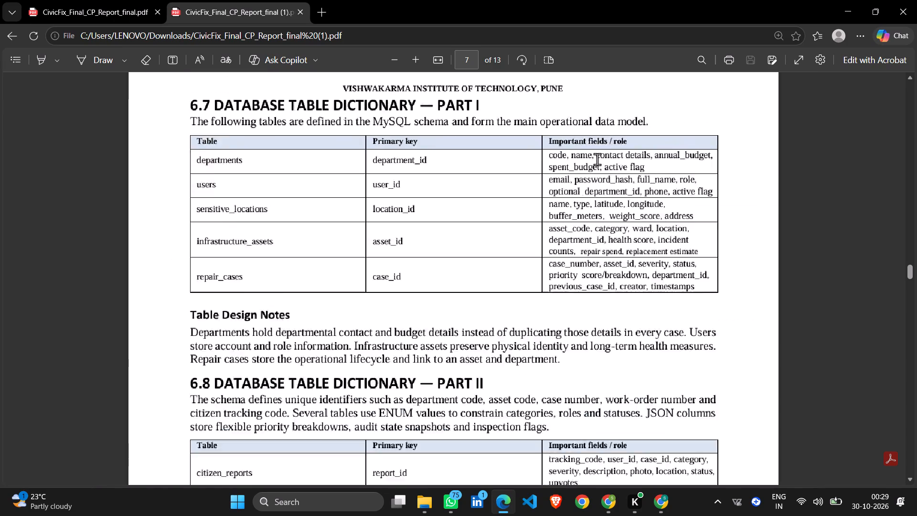
{"action": "left_click", "coordinate": [86, 0]}
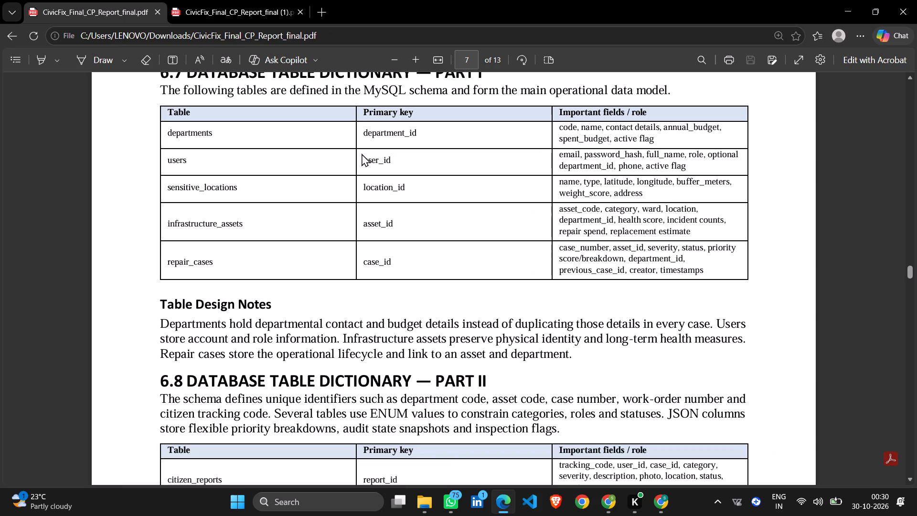
{"action": "scroll", "coordinate": [482, 192], "scroll_direction": "up", "scroll_amount": 1}
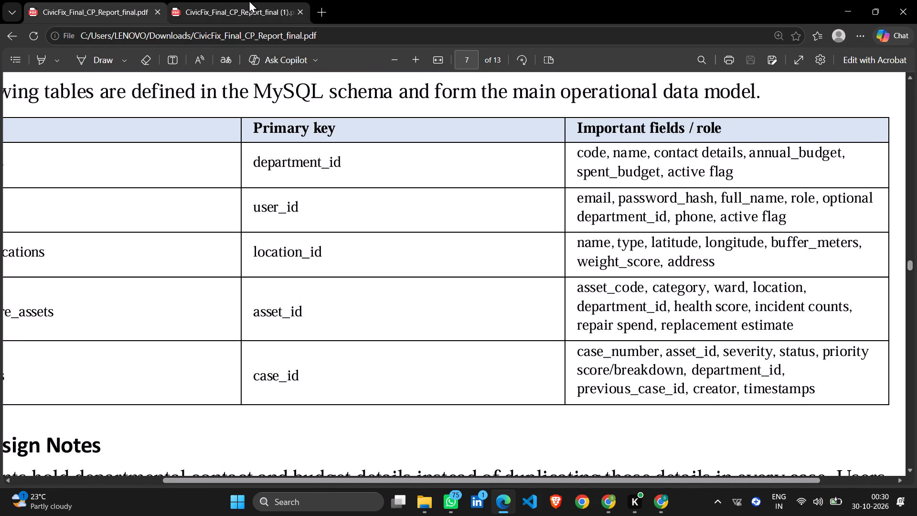
{"action": "left_click", "coordinate": [249, 0]}
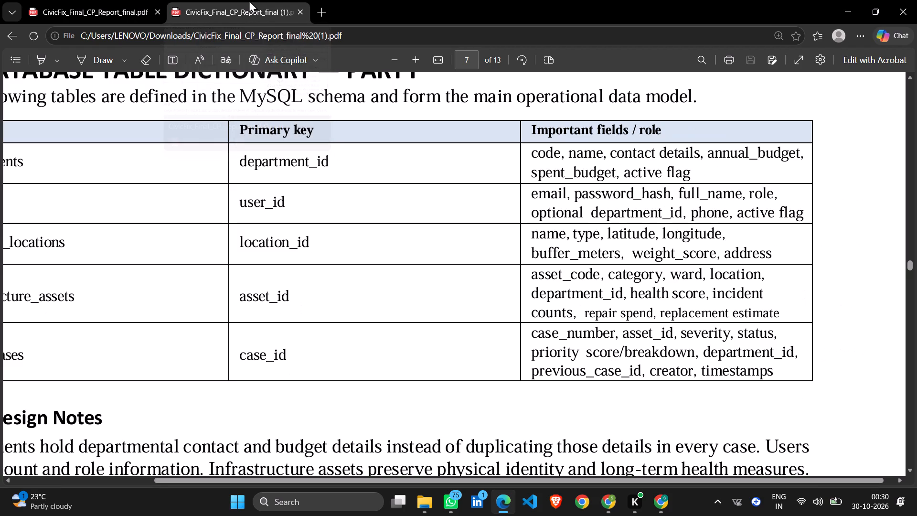
{"action": "left_click", "coordinate": [916, 0]}
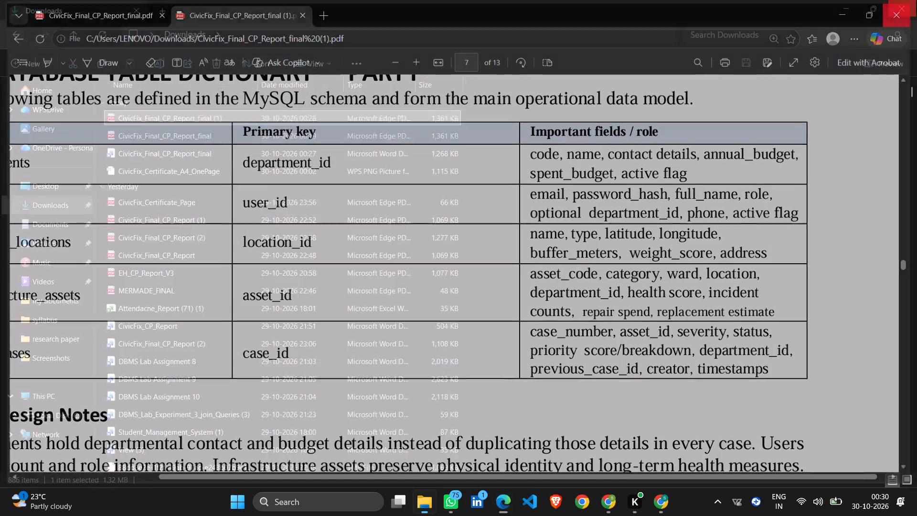